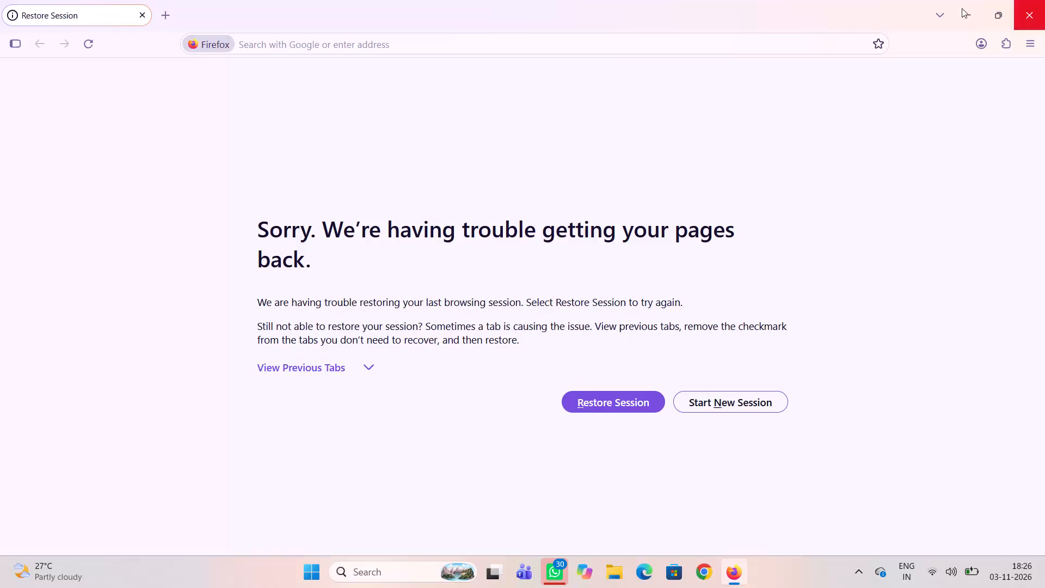
Minimize the Firefox window with the Restore Session page to switch to WhatsApp.
{"action": "left_click", "coordinate": [968, 2]}
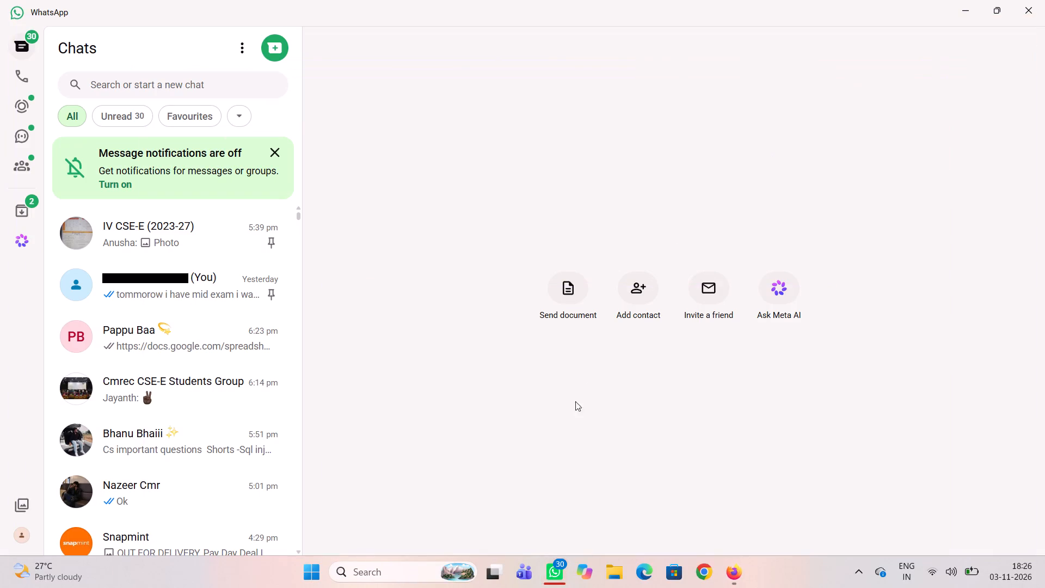
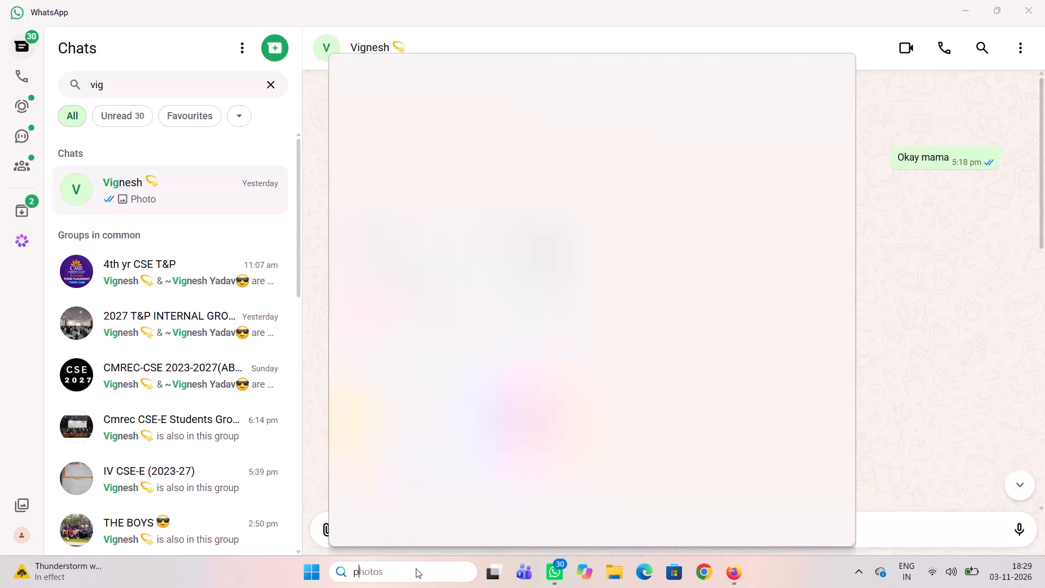
Search Windows for "ppt", launch PPTX Editor and dismiss its Upgrade to PRO offer.
{"action": "key", "text": "BackSpace"}
{"action": "type", "text": "ppt"}
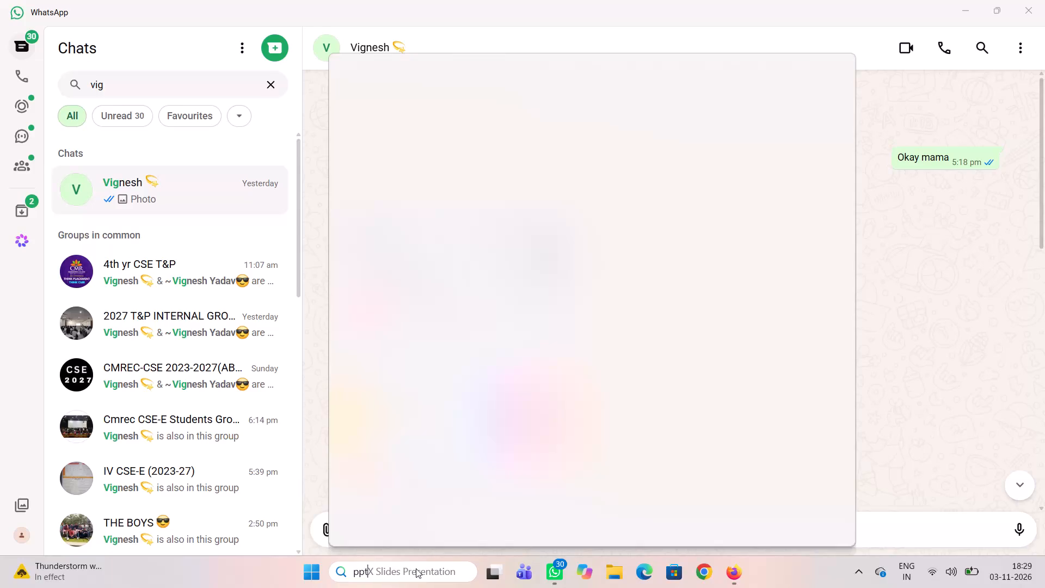
{"action": "key", "text": "Return"}
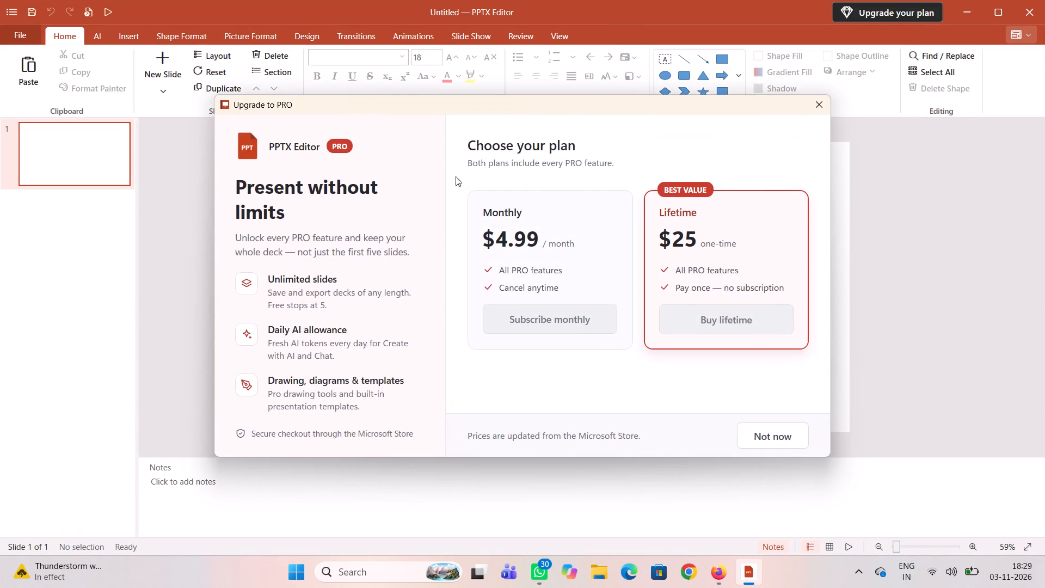
{"action": "left_click", "coordinate": [821, 108]}
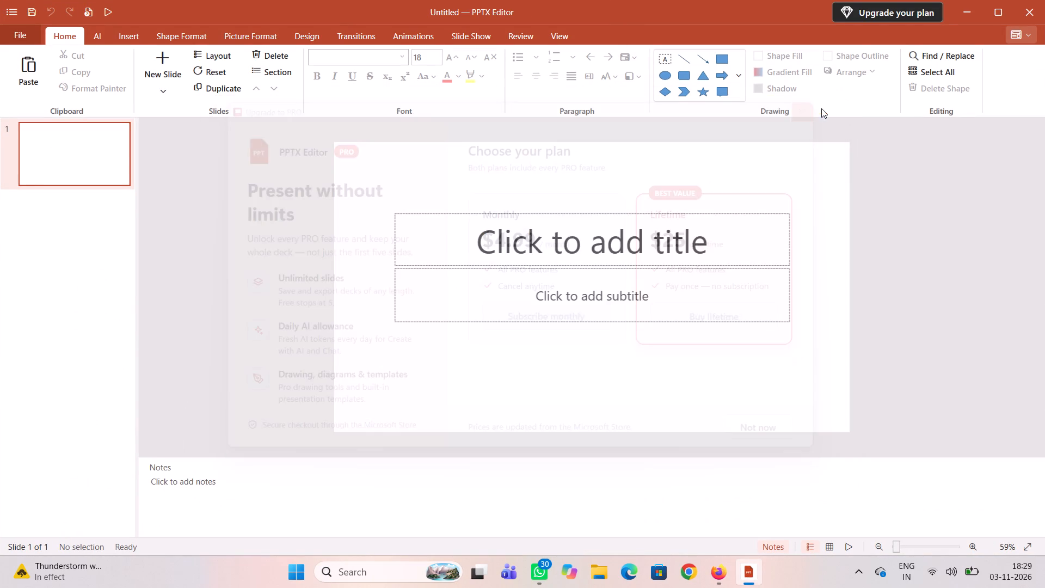
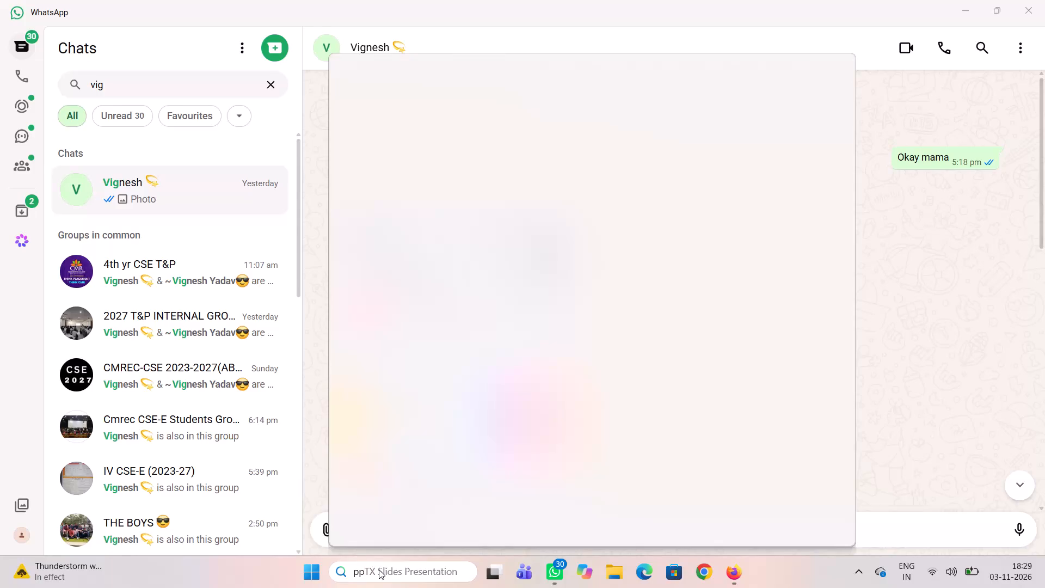
Change the Windows search text to "power" to look for a different presentation app.
{"action": "key", "text": "BackSpace"}
{"action": "key", "text": "o"}
{"action": "type", "text": "wer"}
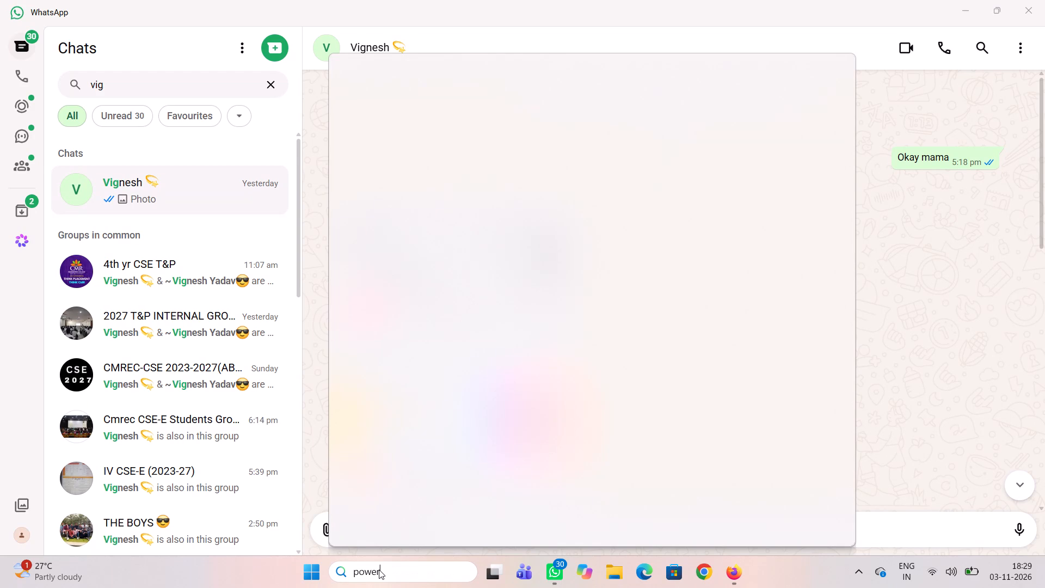
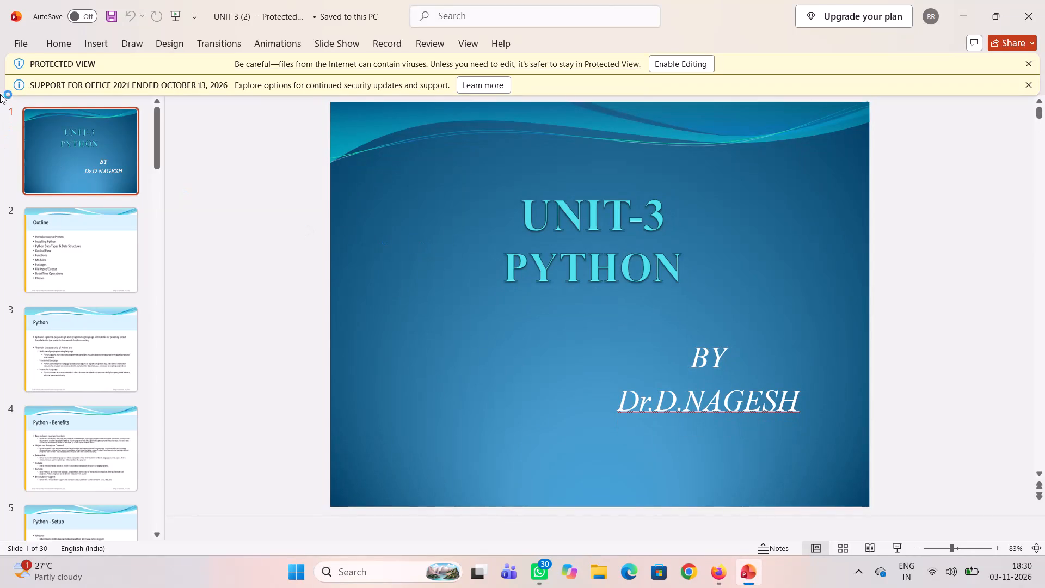
Open the recent presentation EMI.
{"action": "left_click", "coordinate": [23, 44]}
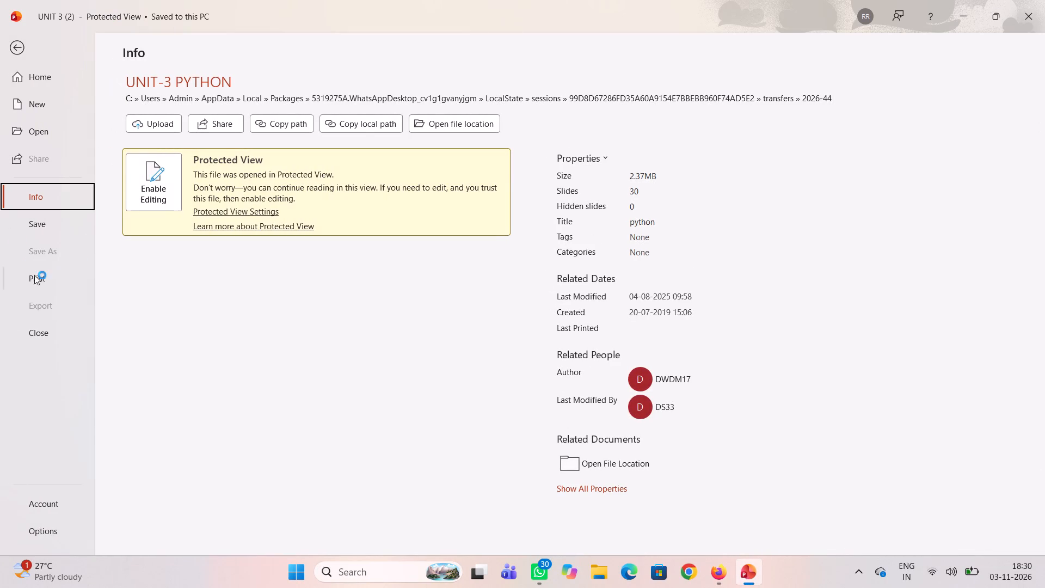
{"action": "left_click", "coordinate": [42, 71]}
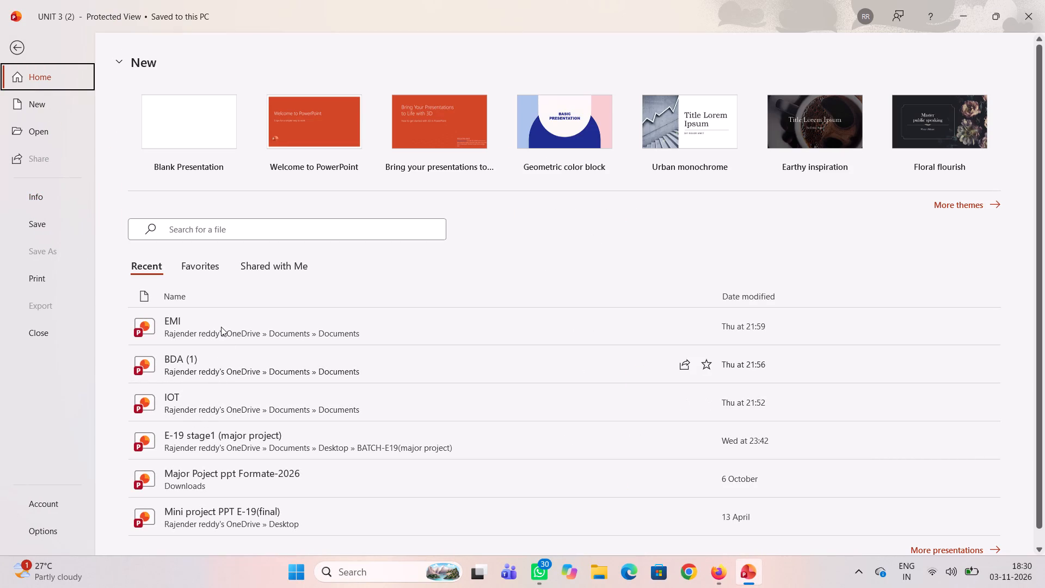
{"action": "double_click", "coordinate": [221, 327]}
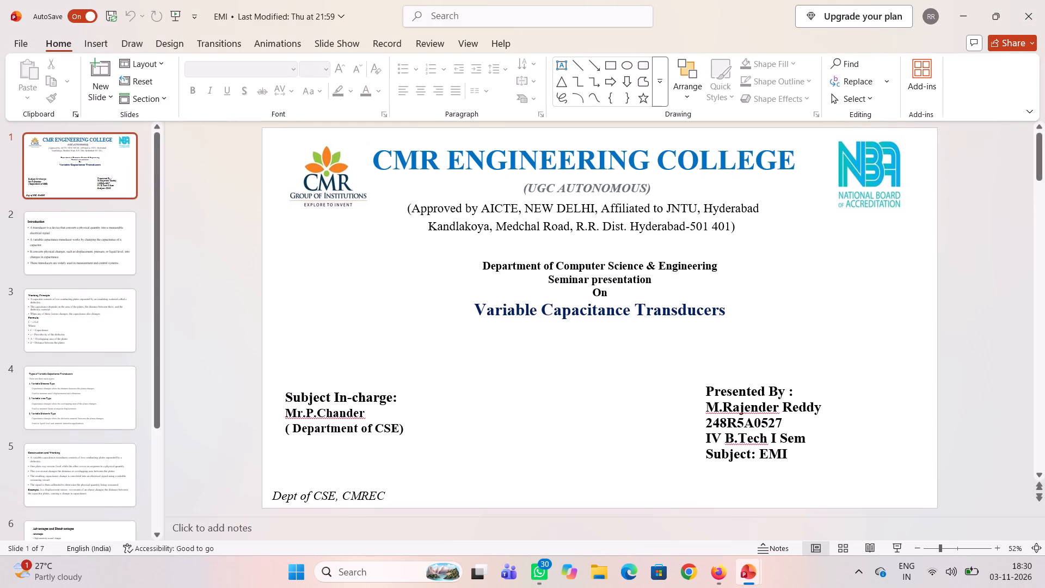
Copy the EMI presentation's title slide and paste it three times into a new blank presentation.
{"action": "left_click", "coordinate": [393, 306]}
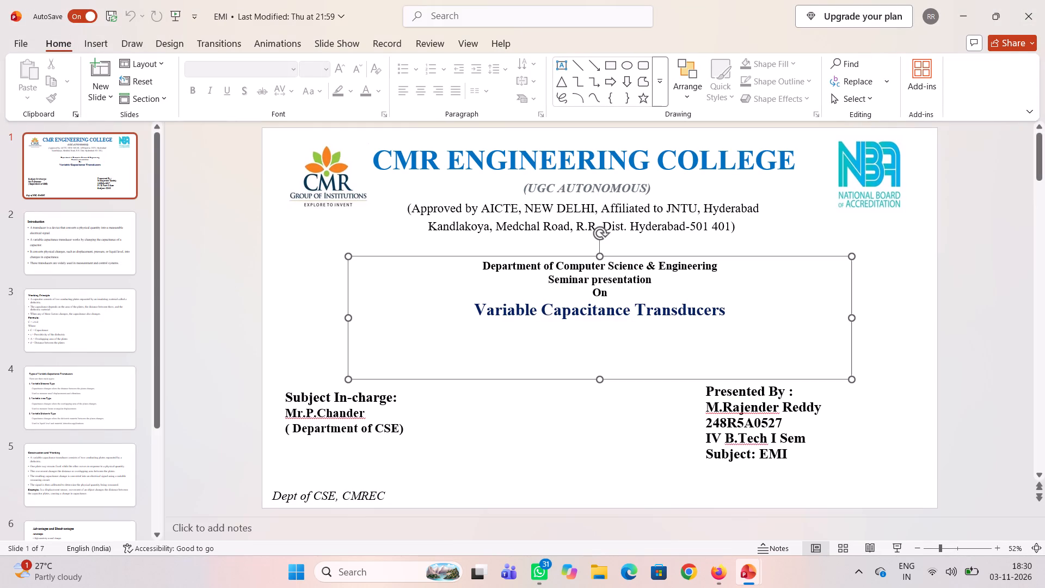
{"action": "left_click", "coordinate": [78, 159]}
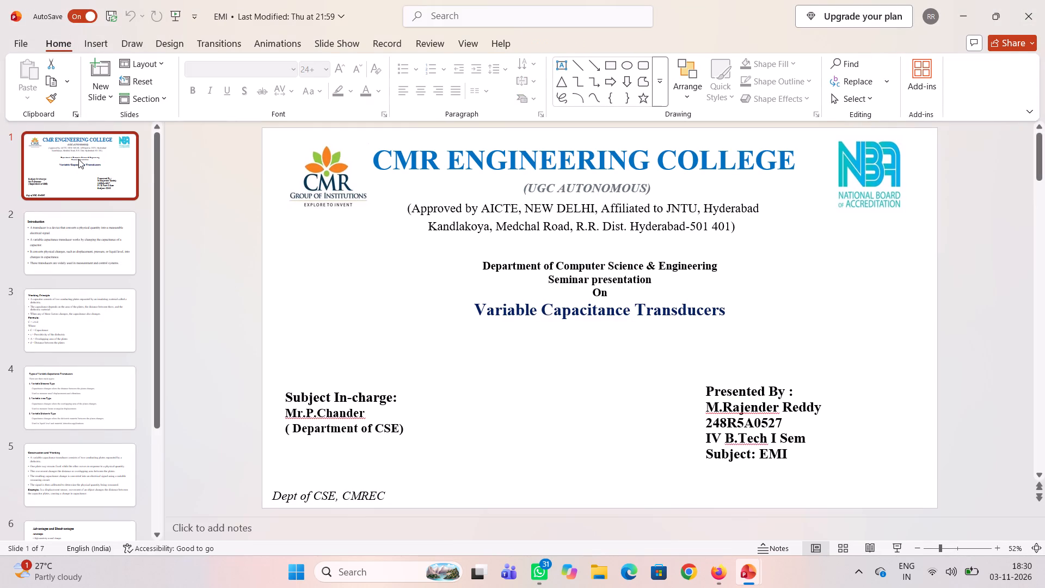
{"action": "key", "text": "ctrl+c"}
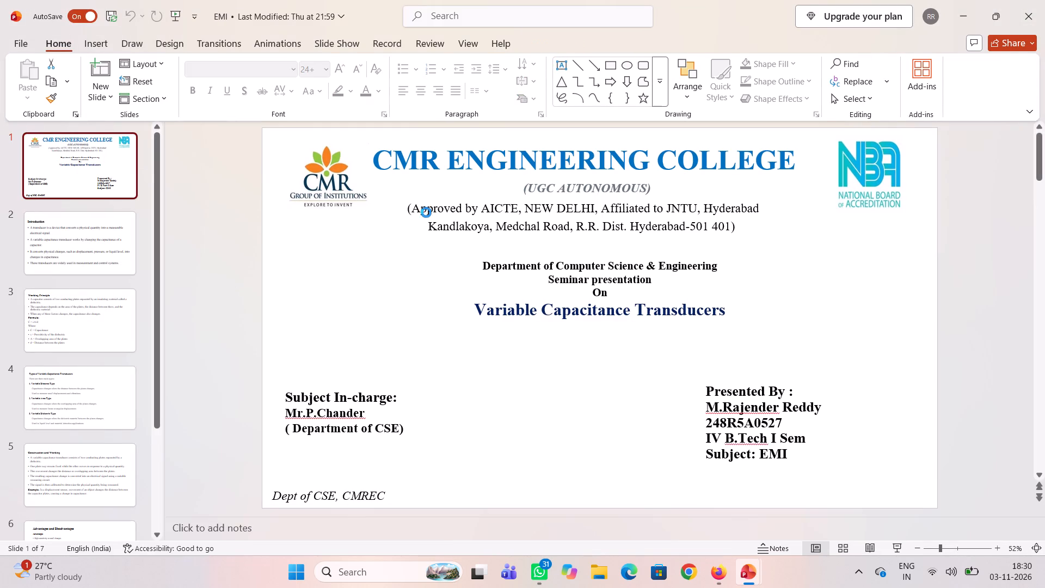
{"action": "left_click", "coordinate": [27, 35]}
{"action": "left_click", "coordinate": [32, 106]}
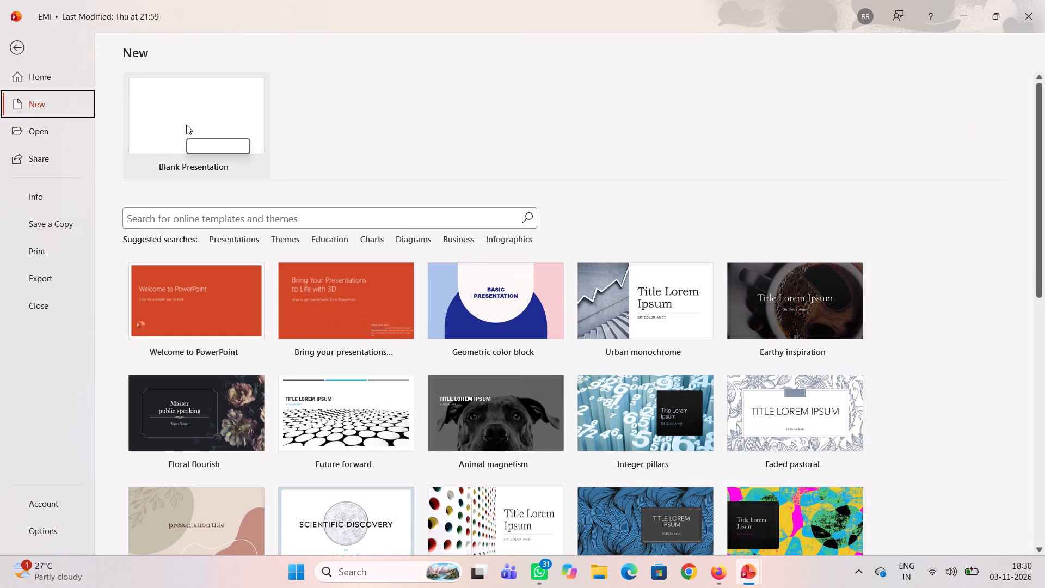
{"action": "left_click", "coordinate": [186, 125]}
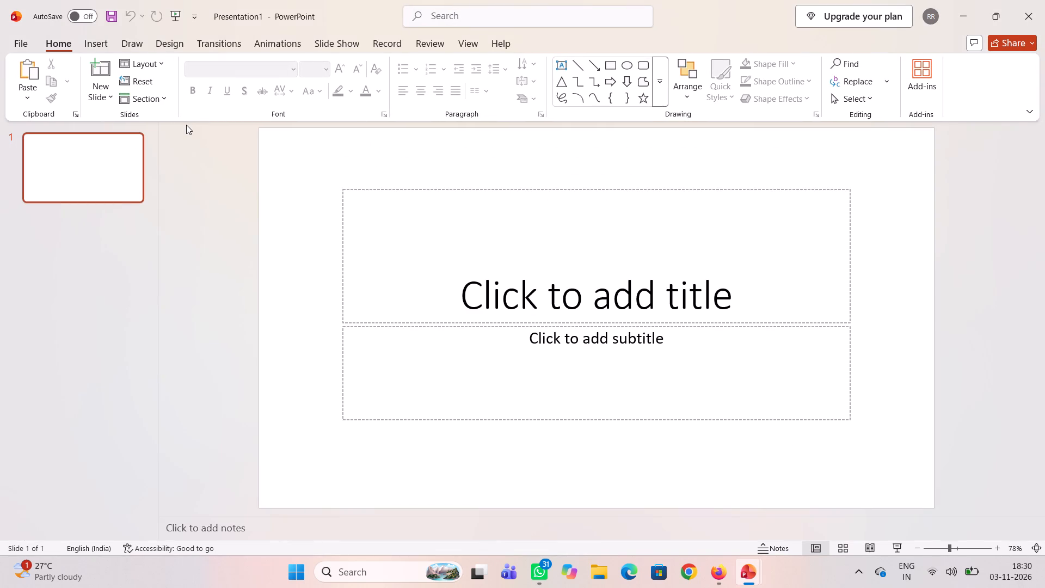
{"action": "key", "text": "ctrl+v"}
{"action": "key", "text": "ctrl+v"}
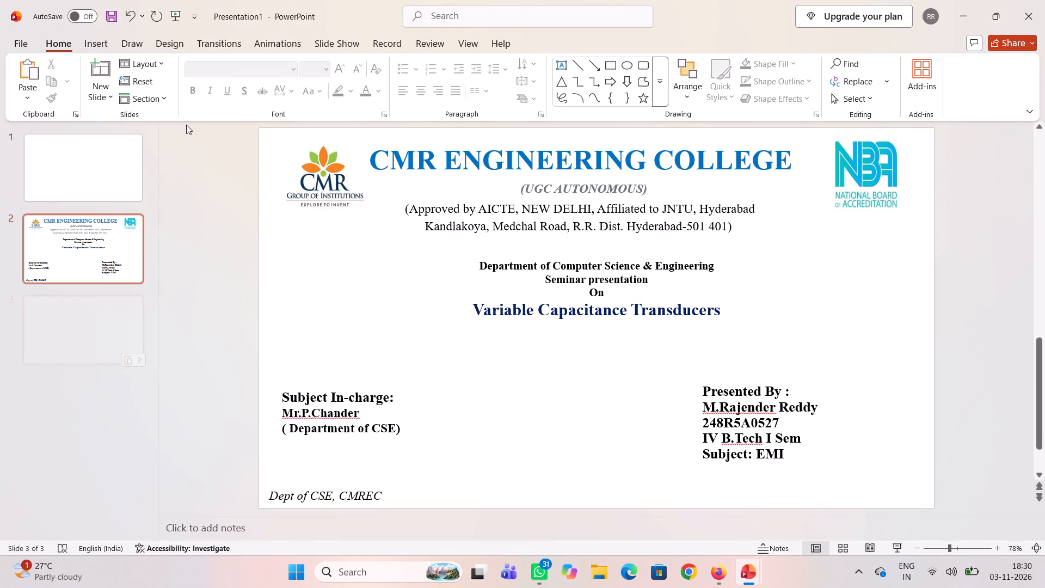
{"action": "key", "text": "ctrl+v"}
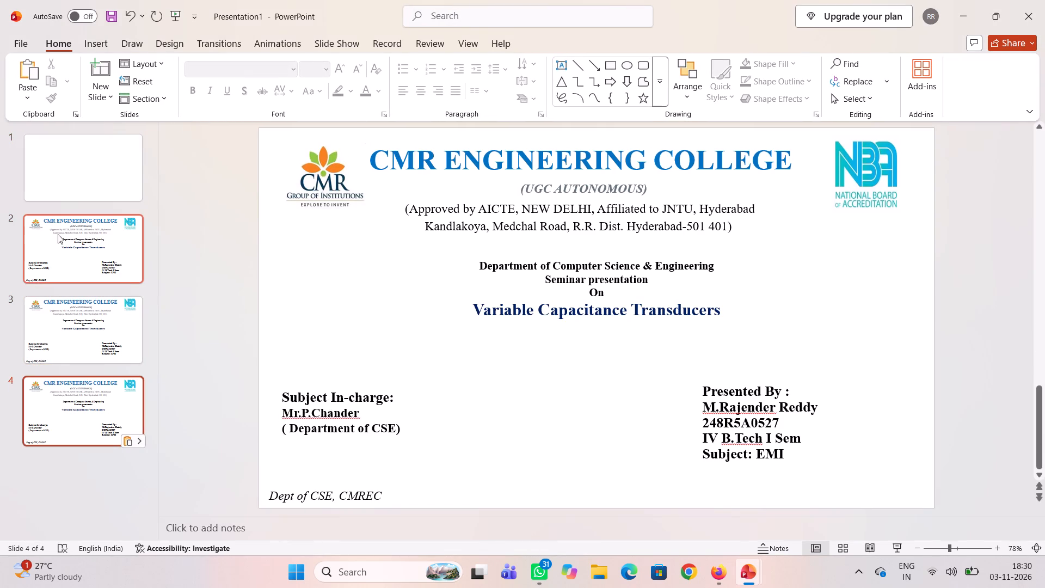
Delete the empty first slide from the new presentation.
{"action": "left_click", "coordinate": [61, 238]}
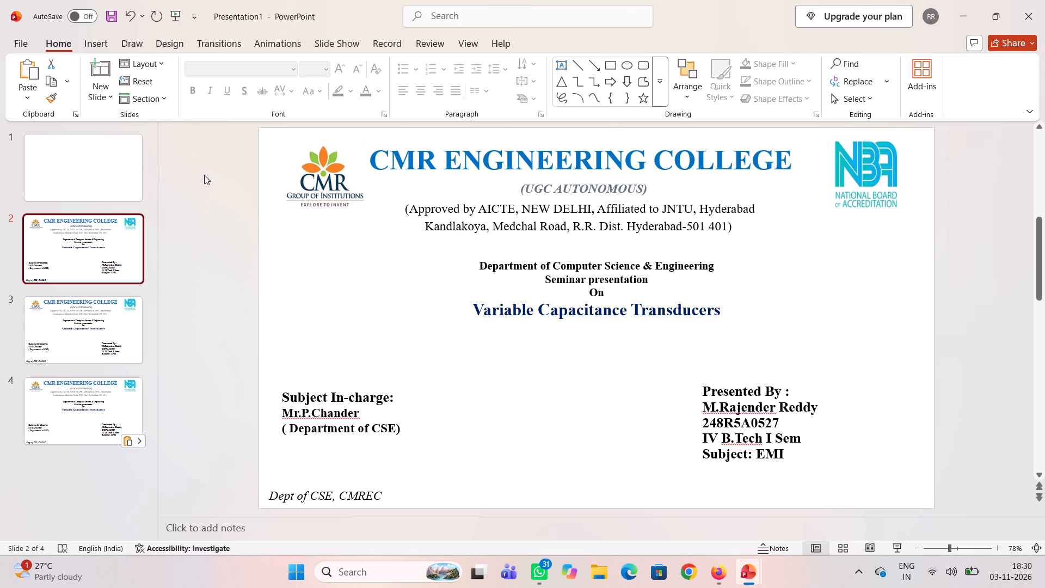
{"action": "left_click", "coordinate": [128, 175]}
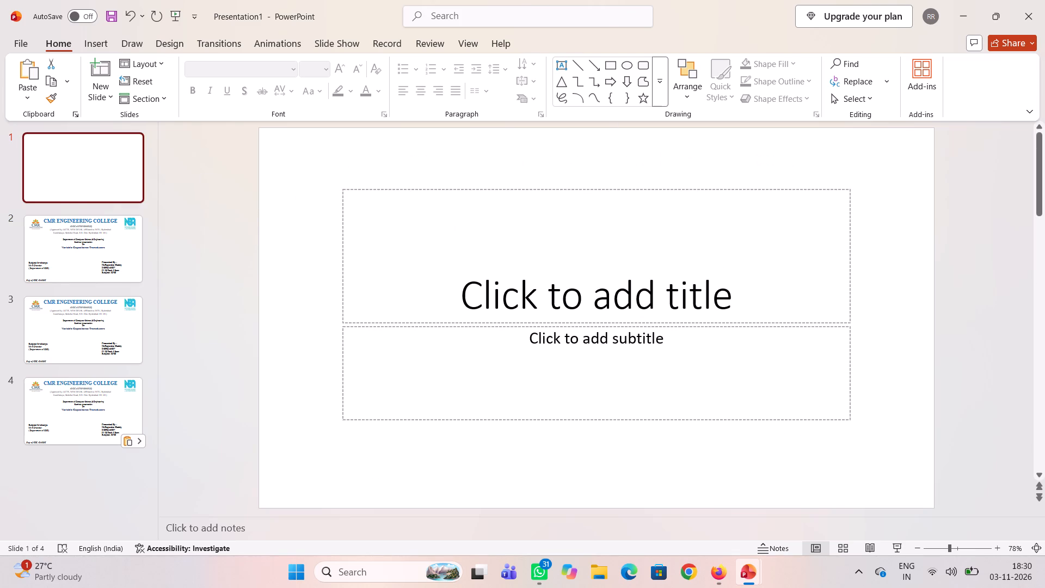
{"action": "key", "text": "Delete"}
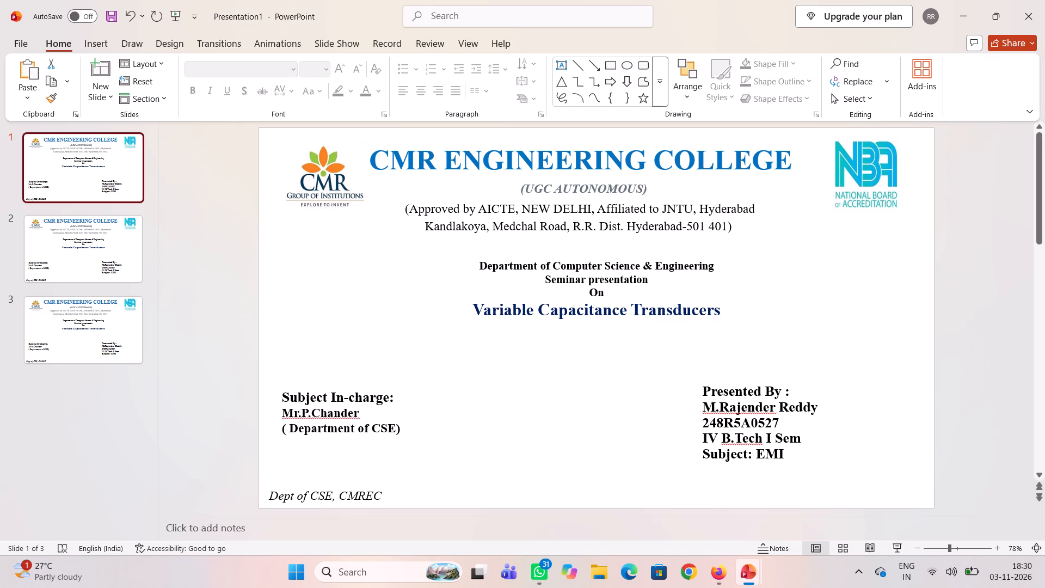
Replace the seminar topic "Variable Capacitance Transducers" on the first slide with "BID DATA 4V'S".
{"action": "left_click_drag", "start_coordinate": [719, 310], "coordinate": [413, 304]}
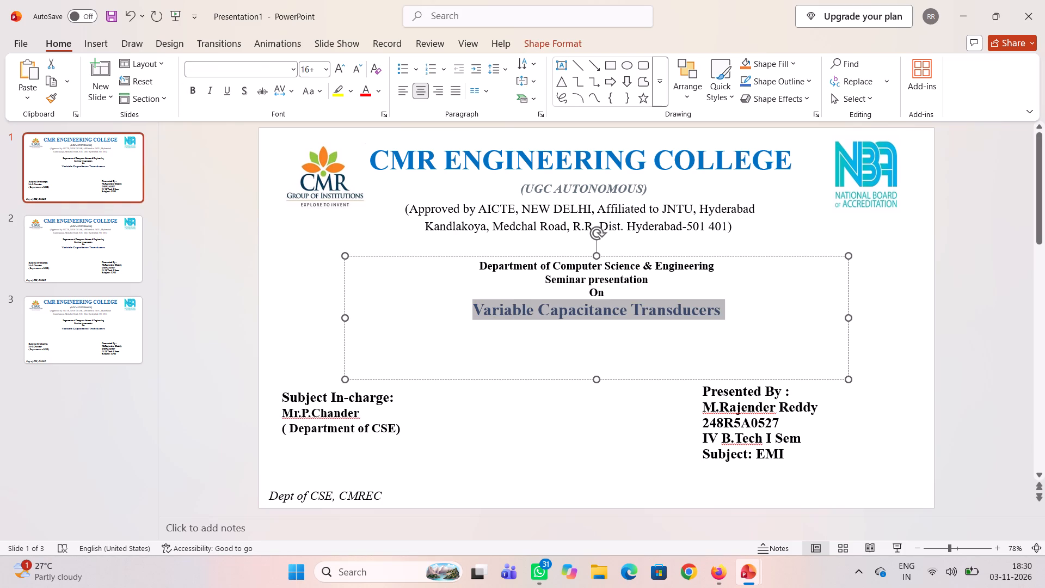
{"action": "left_click_drag", "start_coordinate": [413, 304], "coordinate": [414, 304]}
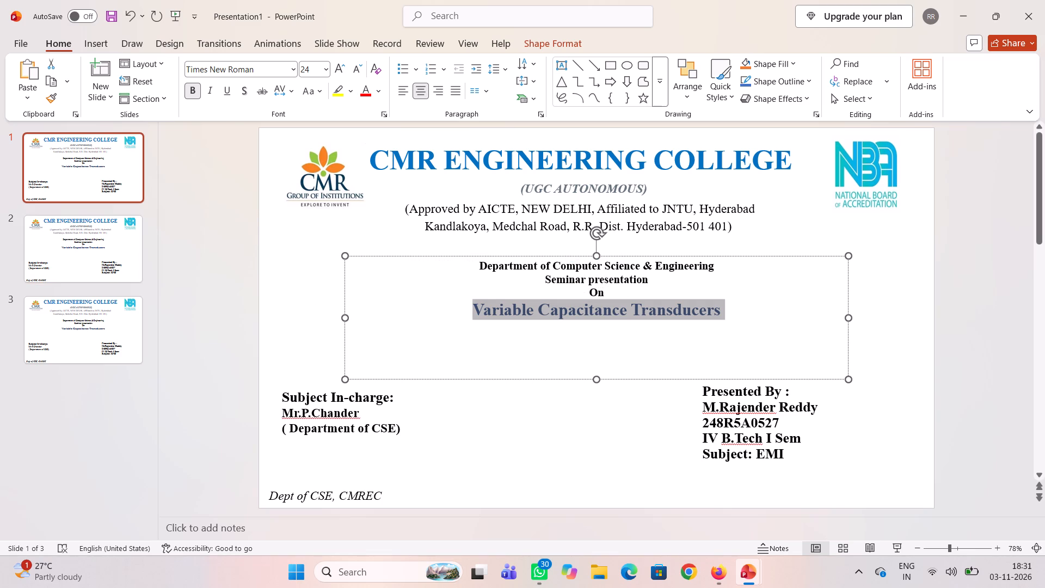
{"action": "key", "text": "BackSpace"}
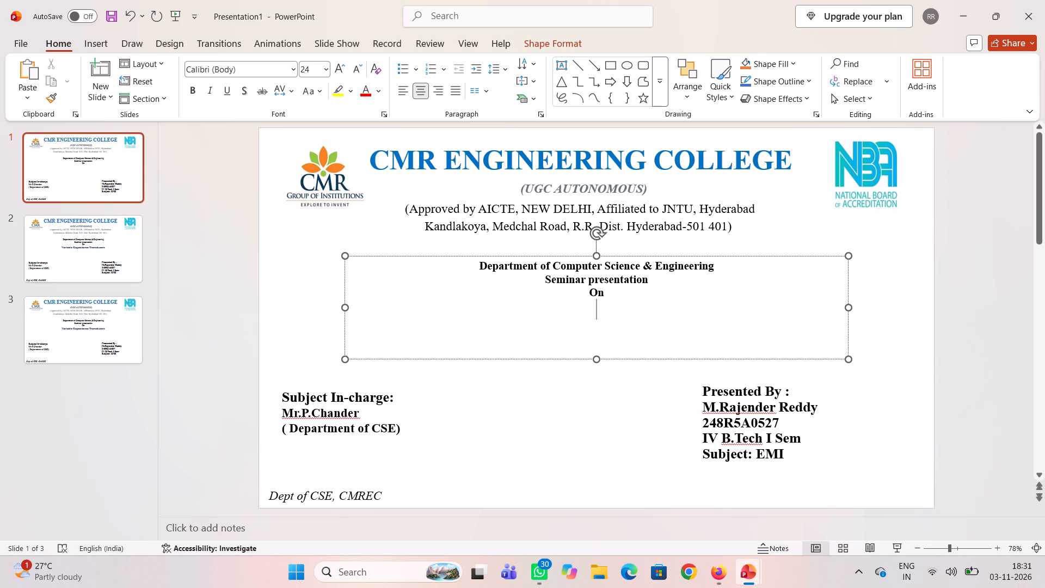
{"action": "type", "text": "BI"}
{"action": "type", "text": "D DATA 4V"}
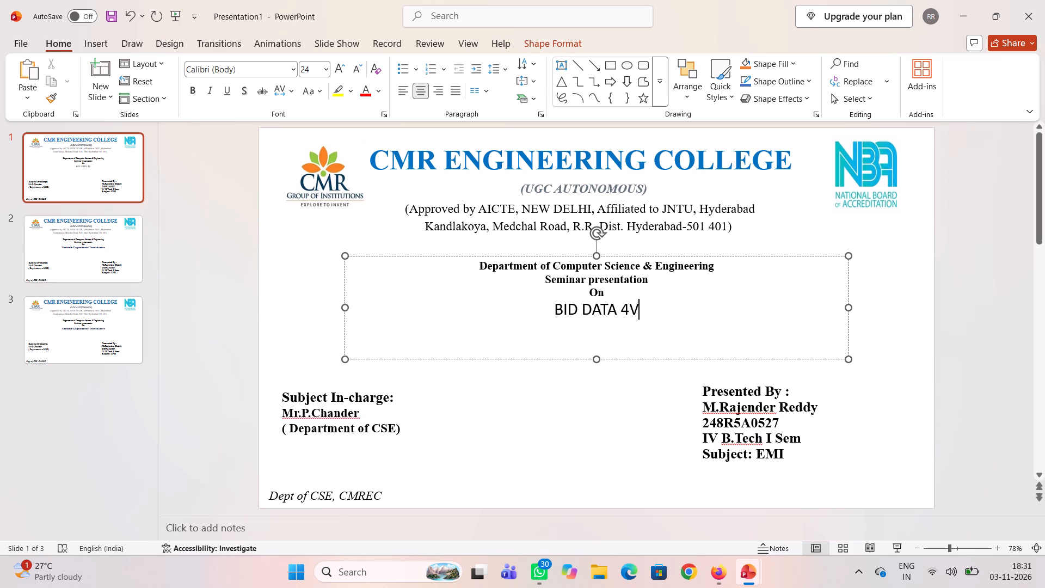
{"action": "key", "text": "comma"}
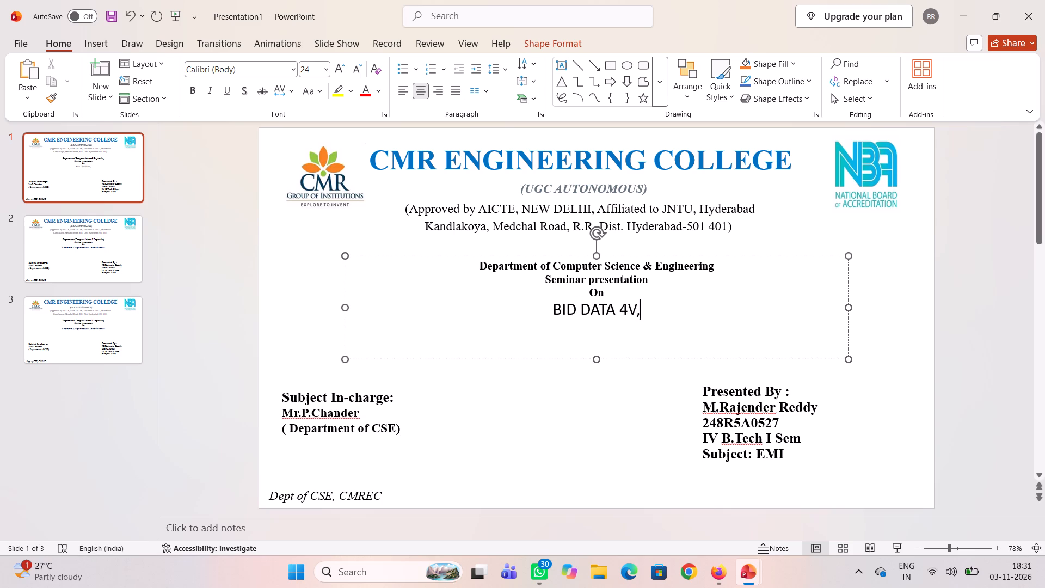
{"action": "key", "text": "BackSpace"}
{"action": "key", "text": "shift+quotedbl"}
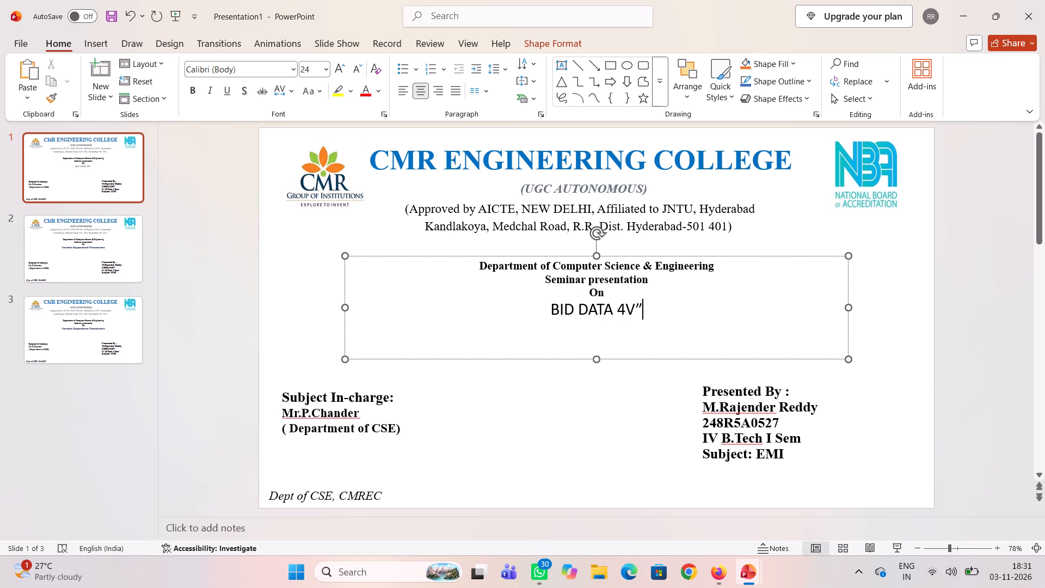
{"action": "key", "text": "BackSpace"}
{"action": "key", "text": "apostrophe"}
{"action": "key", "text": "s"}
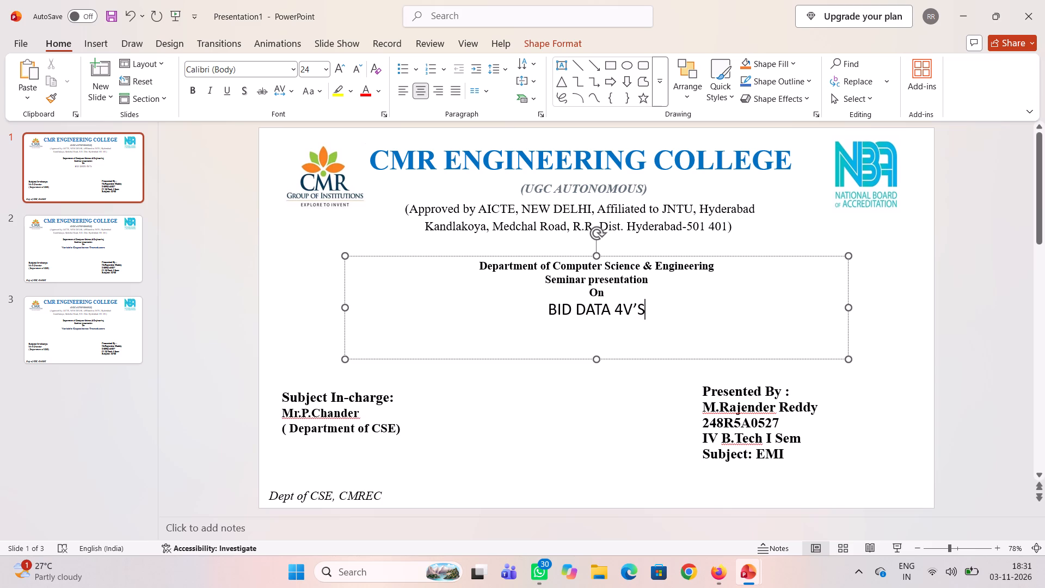
Make the new seminar topic line bold.
{"action": "left_click_drag", "start_coordinate": [645, 311], "coordinate": [555, 319]}
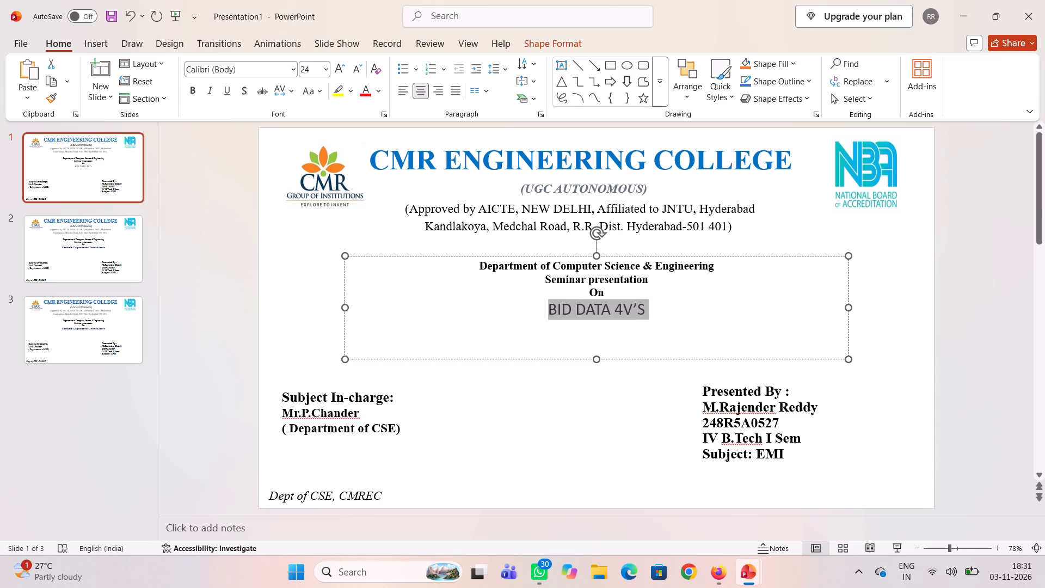
{"action": "left_click_drag", "start_coordinate": [555, 319], "coordinate": [555, 320]}
{"action": "left_click", "coordinate": [563, 297]}
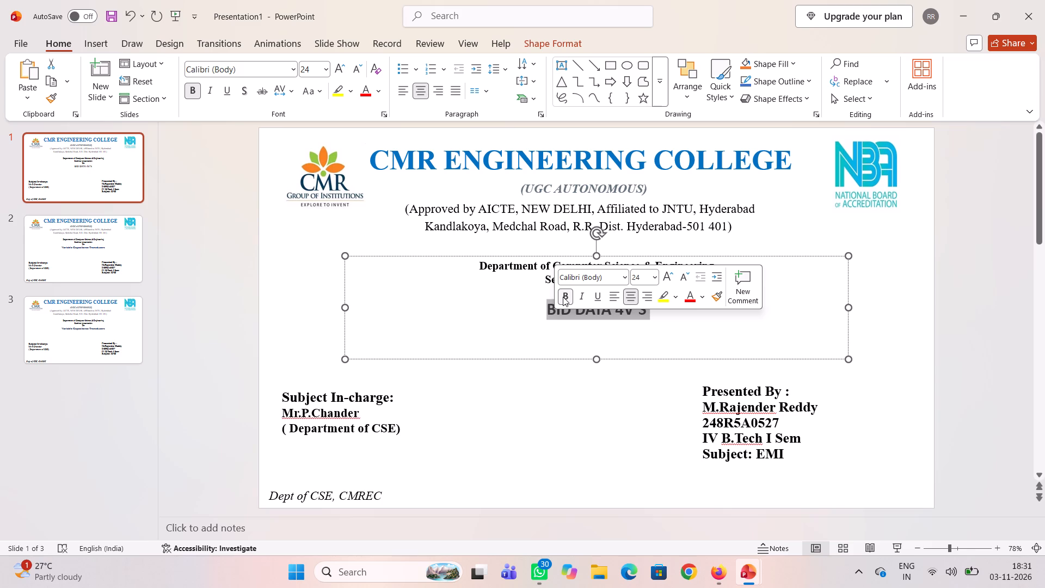
Replace the name under Subject In-charge with the new teacher's name in capitals, using the title "MrS.".
{"action": "left_click", "coordinate": [382, 416]}
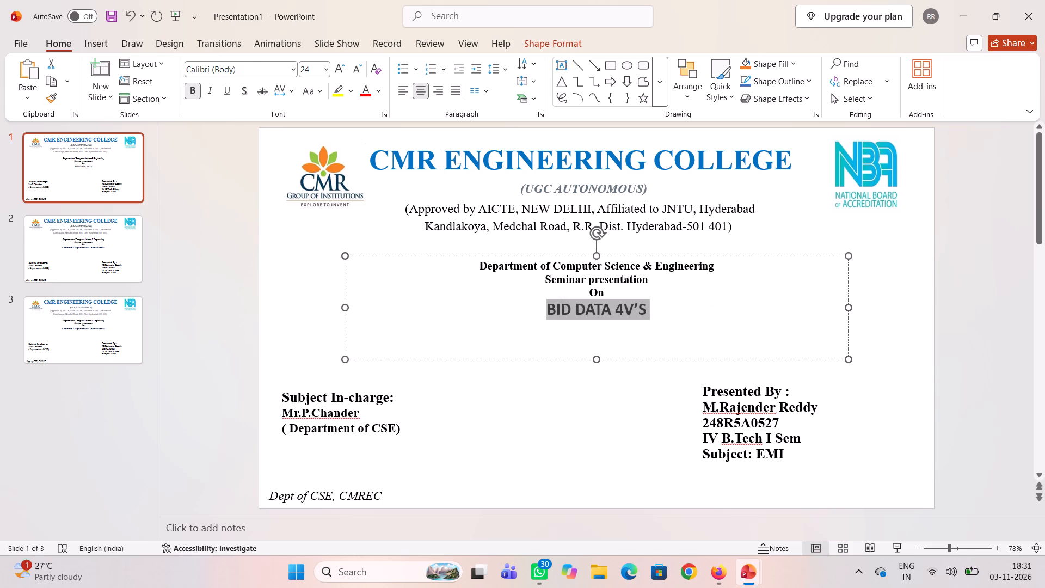
{"action": "key", "text": "BackSpace"}
{"action": "key", "text": "BackSpace"}
{"action": "key", "text": "BackSpace"}
{"action": "key", "text": "BackSpace"}
{"action": "key", "text": "BackSpace"}
{"action": "key", "text": "BackSpace"}
{"action": "key", "text": "BackSpace"}
{"action": "key", "text": "BackSpace"}
{"action": "key", "text": "BackSpace"}
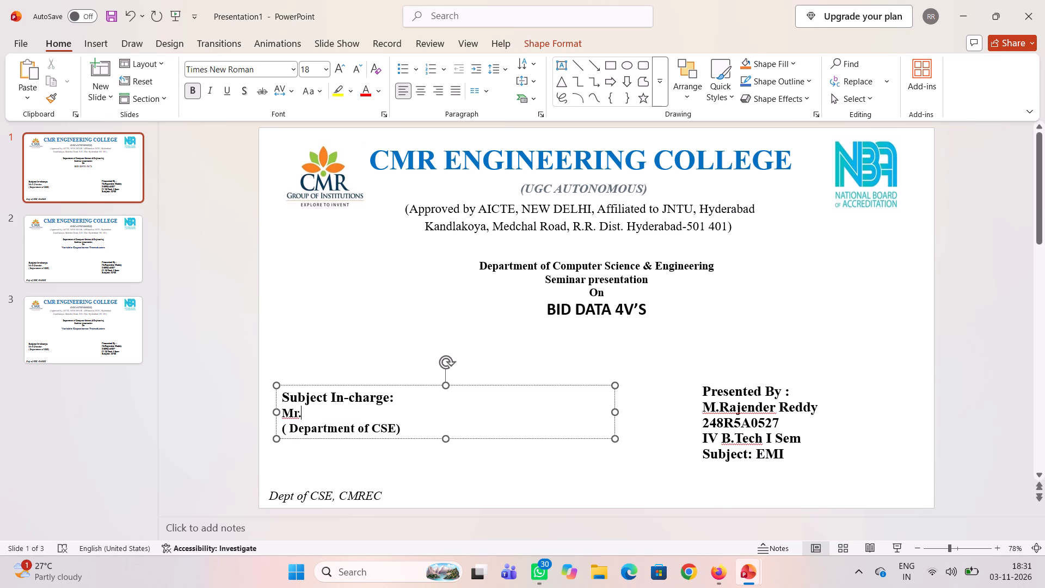
{"action": "key", "text": "BackSpace"}
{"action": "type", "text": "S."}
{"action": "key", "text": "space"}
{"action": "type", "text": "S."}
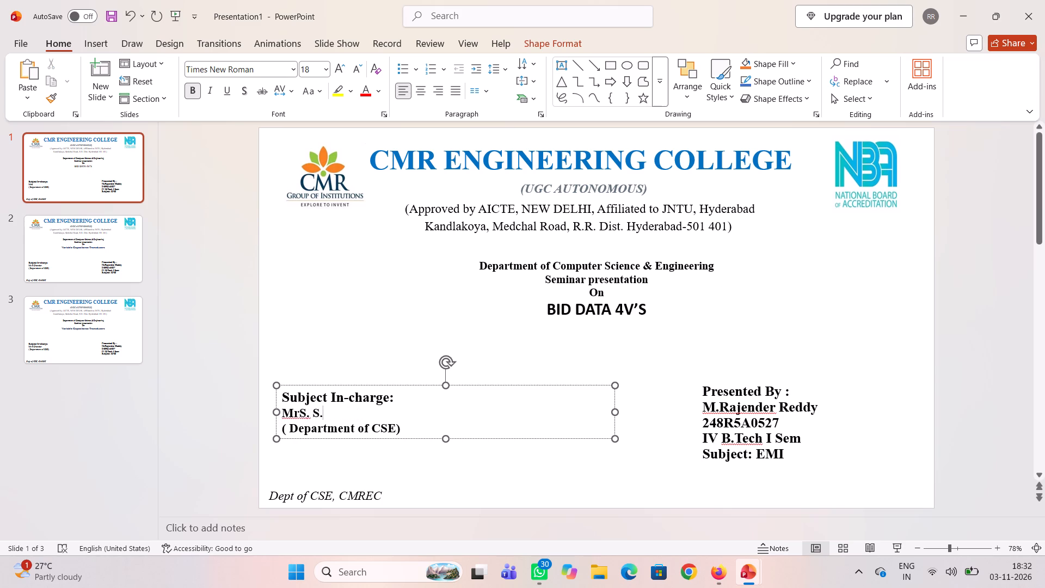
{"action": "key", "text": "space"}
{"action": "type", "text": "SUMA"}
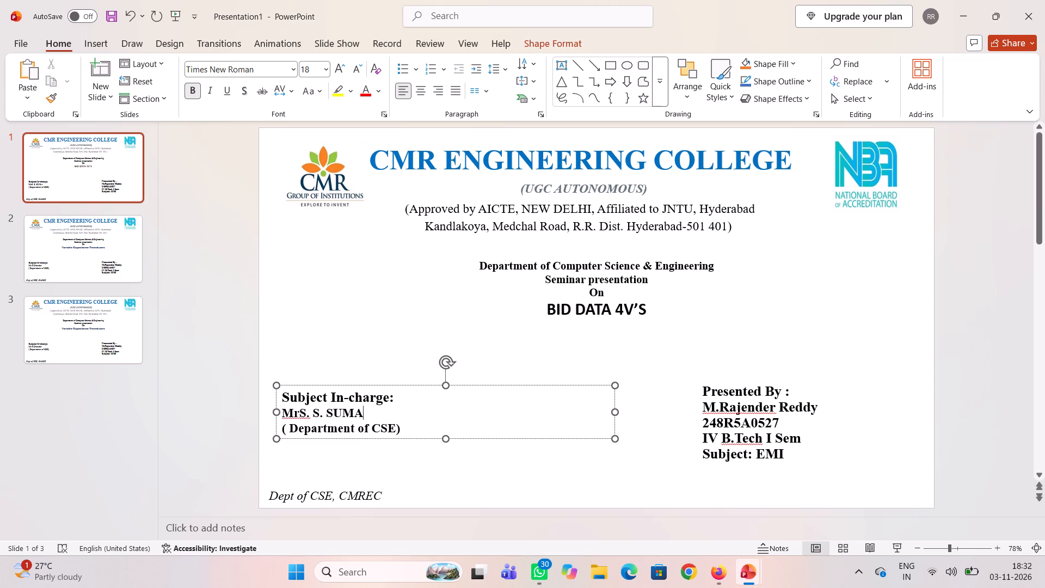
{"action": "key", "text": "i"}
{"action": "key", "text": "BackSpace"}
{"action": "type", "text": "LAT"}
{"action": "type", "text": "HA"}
Retype the subject in-charge's name after the initial so that only its first letter is a capital.
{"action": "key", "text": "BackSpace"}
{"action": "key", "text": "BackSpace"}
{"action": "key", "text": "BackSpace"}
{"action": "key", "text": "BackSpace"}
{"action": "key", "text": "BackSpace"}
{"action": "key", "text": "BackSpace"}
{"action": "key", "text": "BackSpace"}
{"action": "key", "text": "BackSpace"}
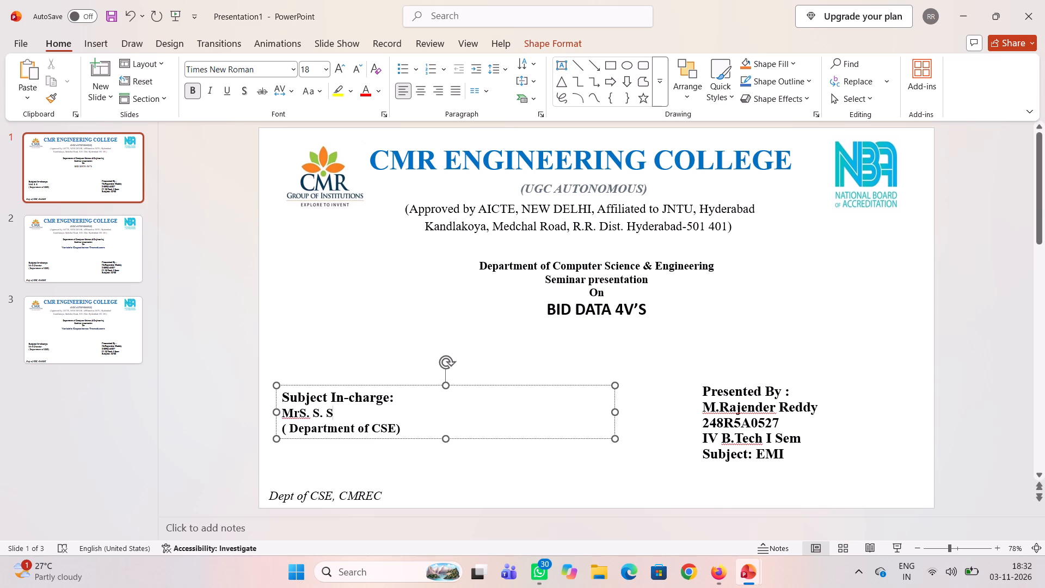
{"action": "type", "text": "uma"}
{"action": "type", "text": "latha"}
Replace the student's name under Presented By with the new presenter's initial and name.
{"action": "left_click_drag", "start_coordinate": [816, 408], "coordinate": [751, 396]}
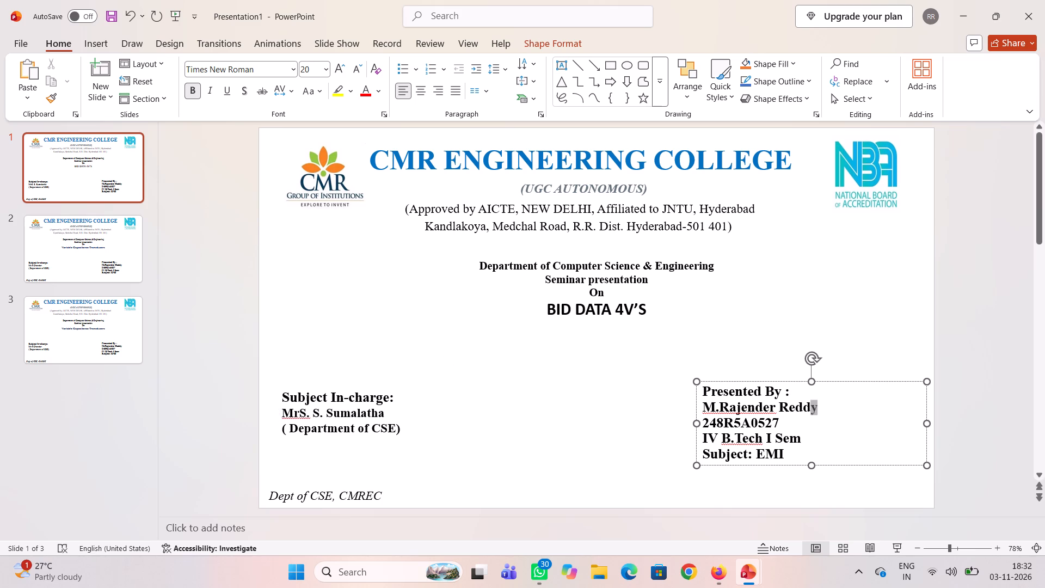
{"action": "left_click_drag", "start_coordinate": [751, 396], "coordinate": [678, 416]}
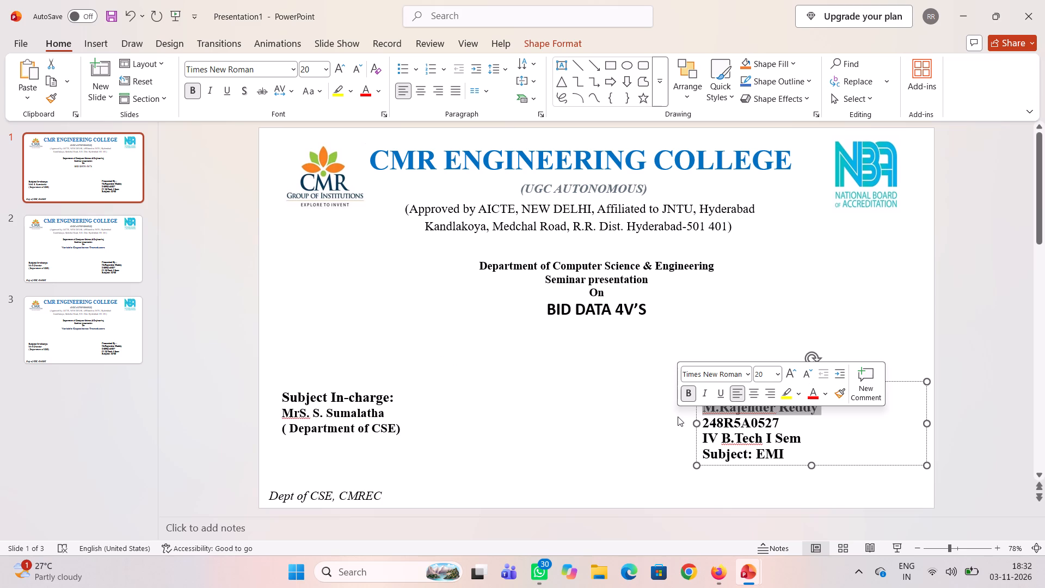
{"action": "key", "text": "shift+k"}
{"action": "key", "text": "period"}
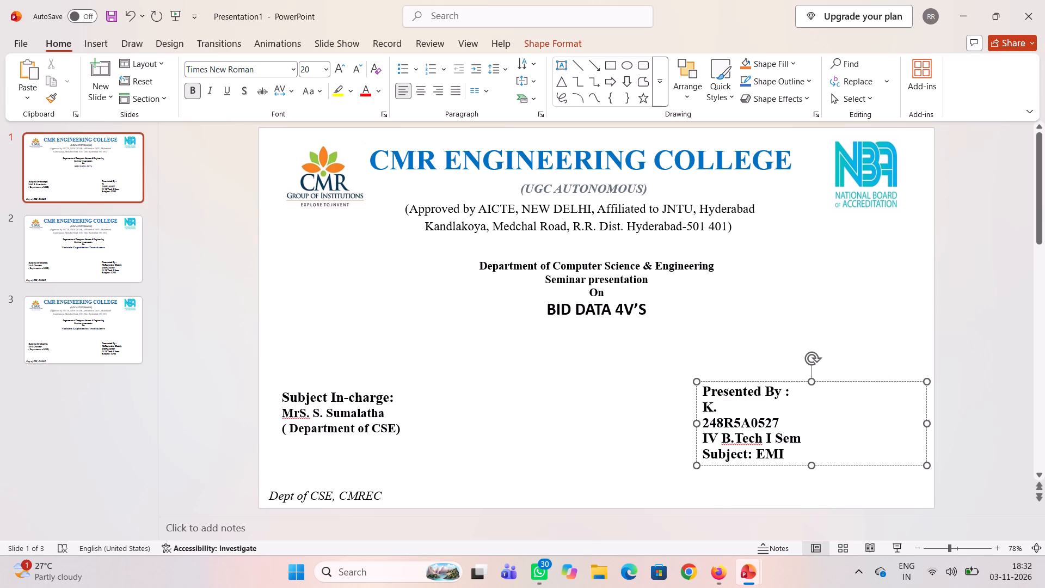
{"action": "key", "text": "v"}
{"action": "key", "text": "BackSpace"}
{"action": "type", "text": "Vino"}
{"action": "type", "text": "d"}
Add the second part of the presenter's name, in lowercase, to the name line under Presented By.
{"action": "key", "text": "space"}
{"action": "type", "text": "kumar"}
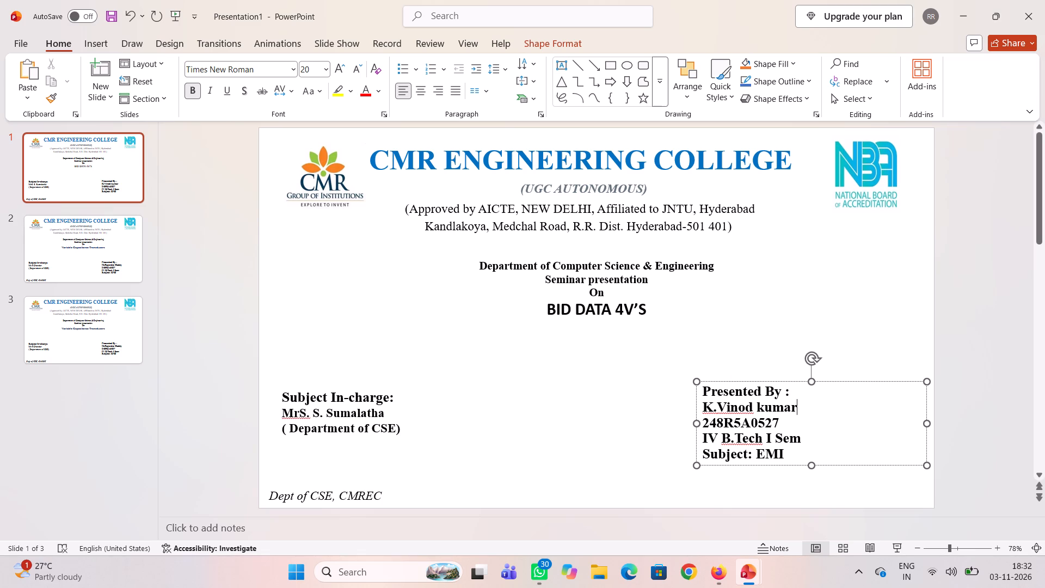
Replace the old roll number under Presented By with the new presenter's roll number on its own line.
{"action": "left_click_drag", "start_coordinate": [778, 424], "coordinate": [717, 422]}
{"action": "key", "text": "BackSpace"}
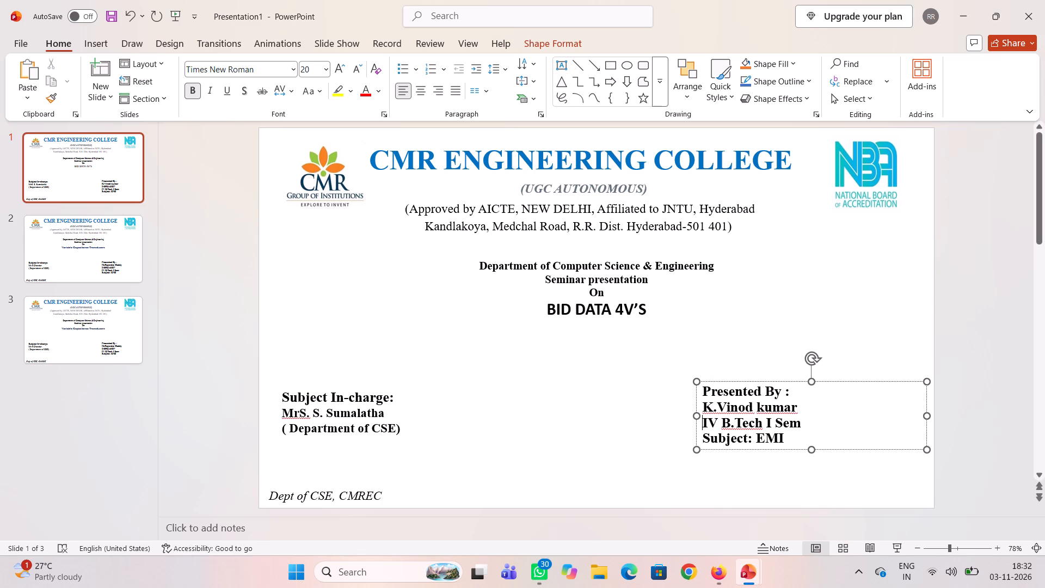
{"action": "key", "text": "Return"}
{"action": "key", "text": "Up"}
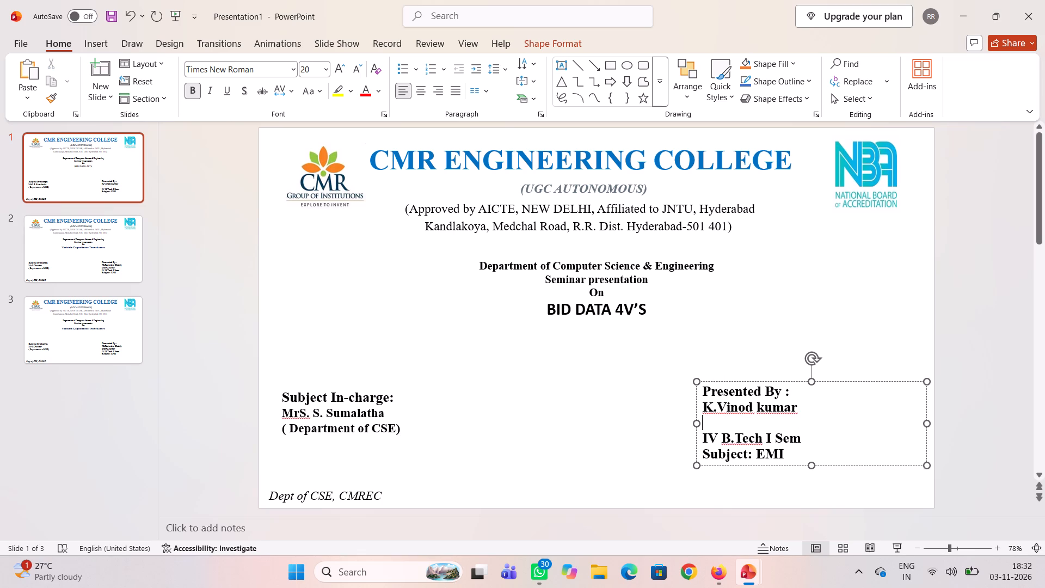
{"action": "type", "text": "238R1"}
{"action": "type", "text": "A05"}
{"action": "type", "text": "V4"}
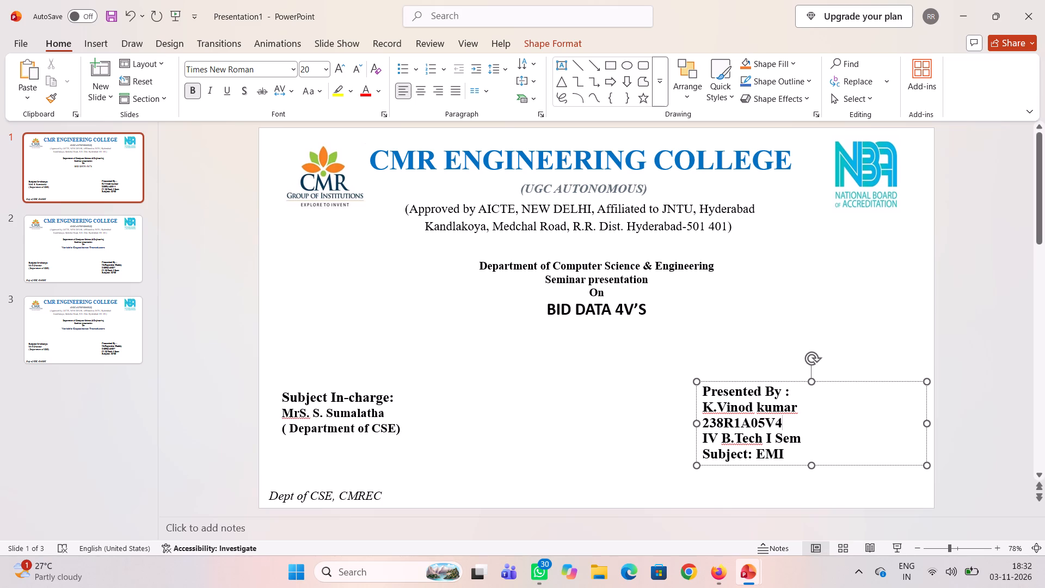
Change the subject under Presented By to BDA.
{"action": "left_click", "coordinate": [783, 454]}
{"action": "key", "text": "BackSpace"}
{"action": "key", "text": "BackSpace"}
{"action": "key", "text": "BackSpace"}
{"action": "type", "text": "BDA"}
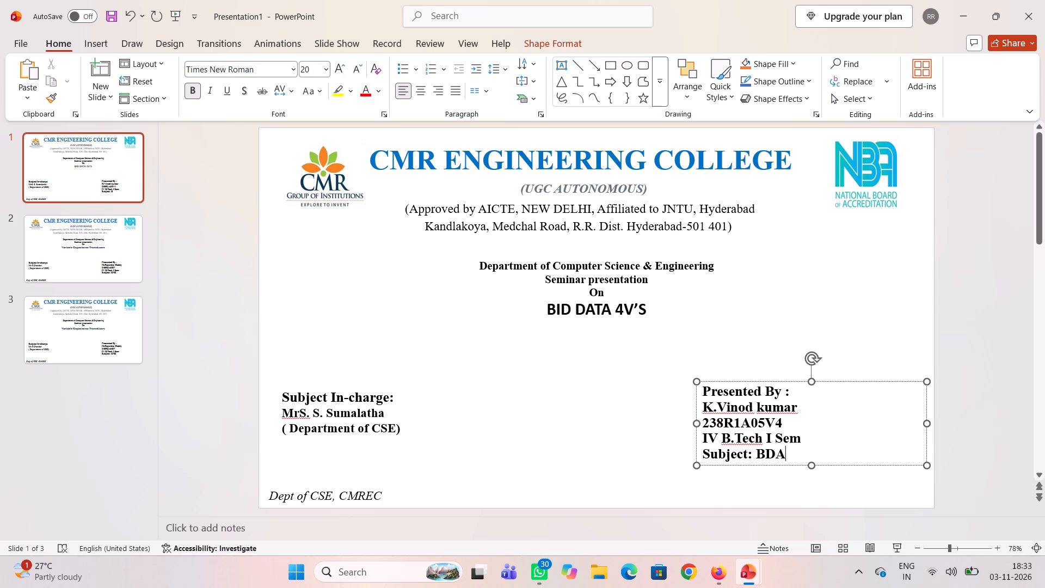
{"action": "left_click", "coordinate": [641, 384]}
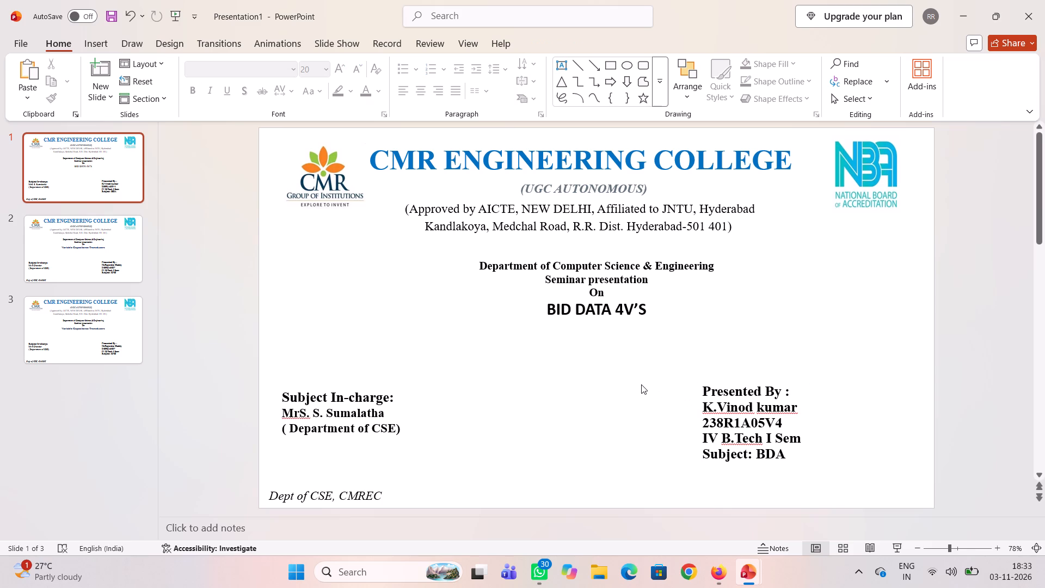
{"action": "left_click", "coordinate": [641, 384]}
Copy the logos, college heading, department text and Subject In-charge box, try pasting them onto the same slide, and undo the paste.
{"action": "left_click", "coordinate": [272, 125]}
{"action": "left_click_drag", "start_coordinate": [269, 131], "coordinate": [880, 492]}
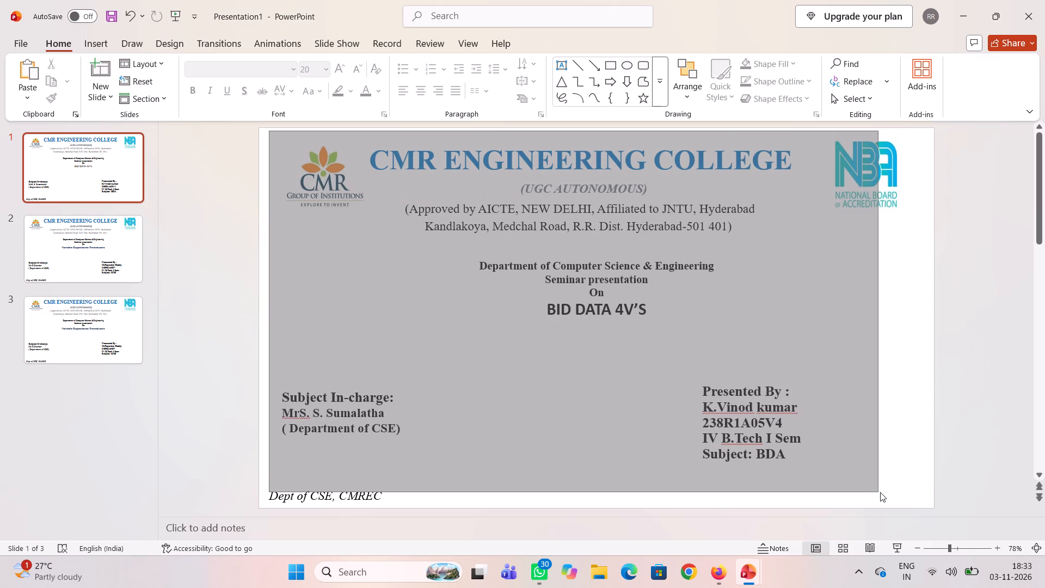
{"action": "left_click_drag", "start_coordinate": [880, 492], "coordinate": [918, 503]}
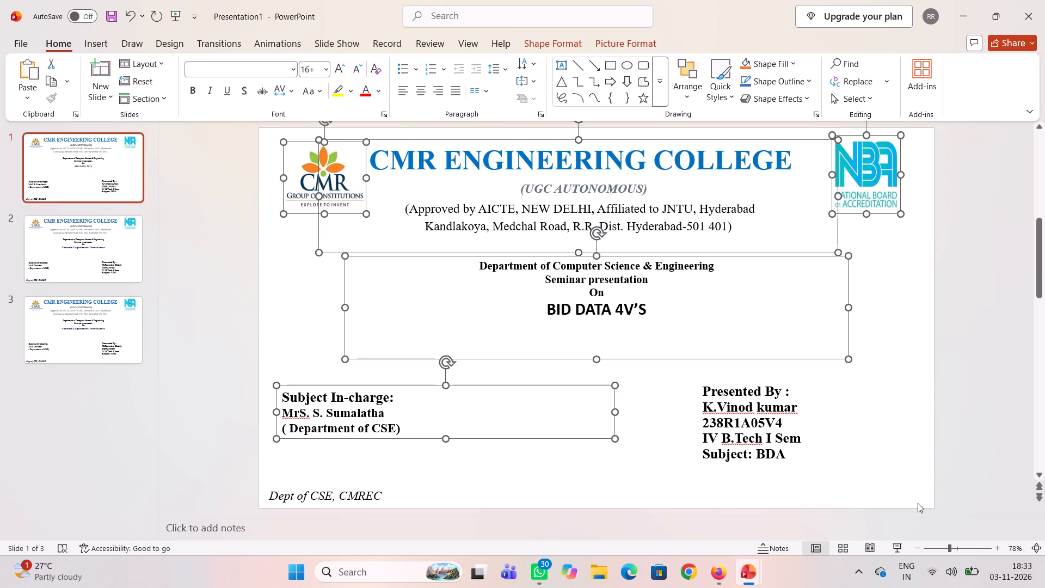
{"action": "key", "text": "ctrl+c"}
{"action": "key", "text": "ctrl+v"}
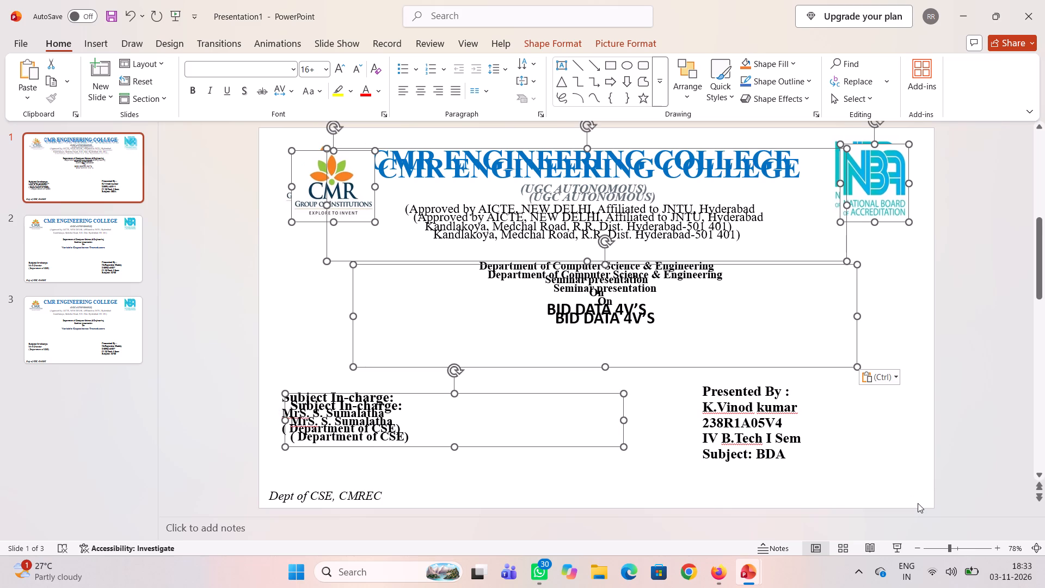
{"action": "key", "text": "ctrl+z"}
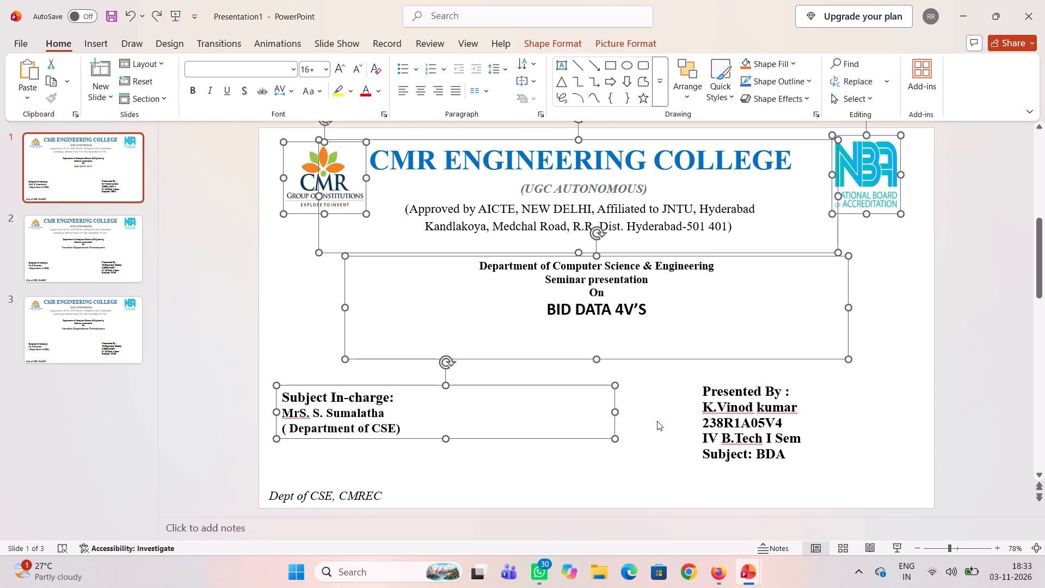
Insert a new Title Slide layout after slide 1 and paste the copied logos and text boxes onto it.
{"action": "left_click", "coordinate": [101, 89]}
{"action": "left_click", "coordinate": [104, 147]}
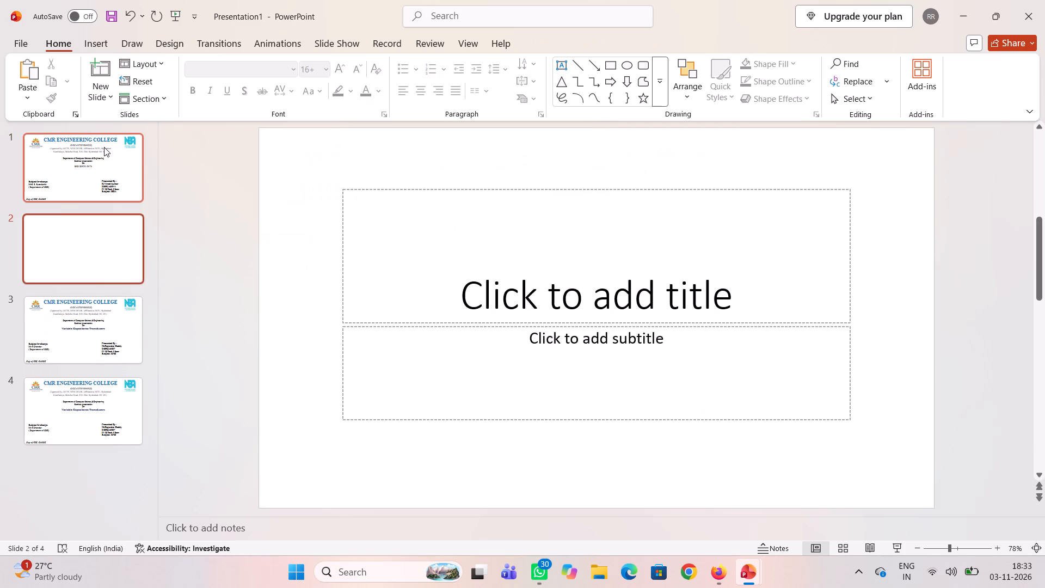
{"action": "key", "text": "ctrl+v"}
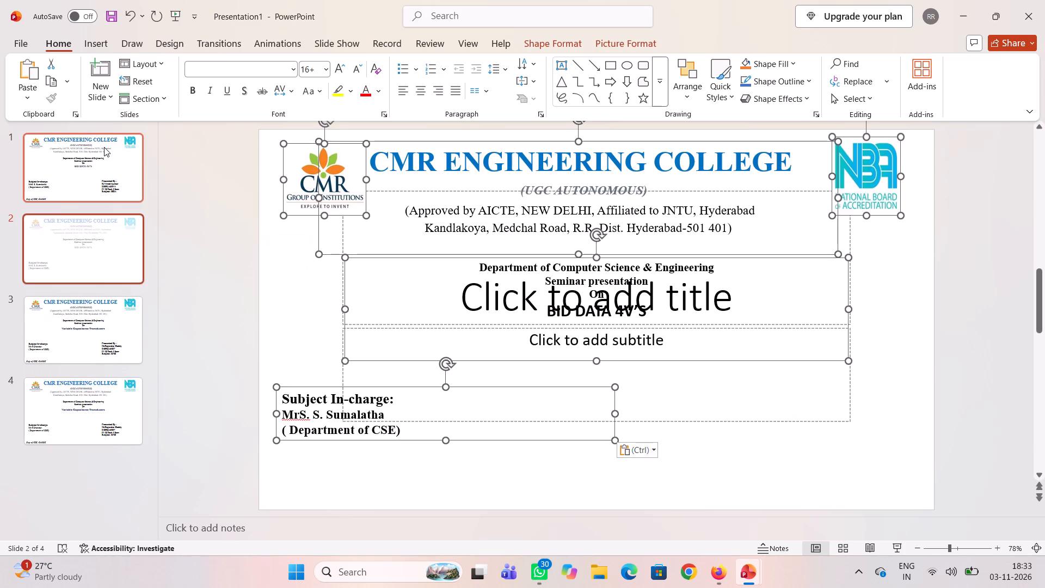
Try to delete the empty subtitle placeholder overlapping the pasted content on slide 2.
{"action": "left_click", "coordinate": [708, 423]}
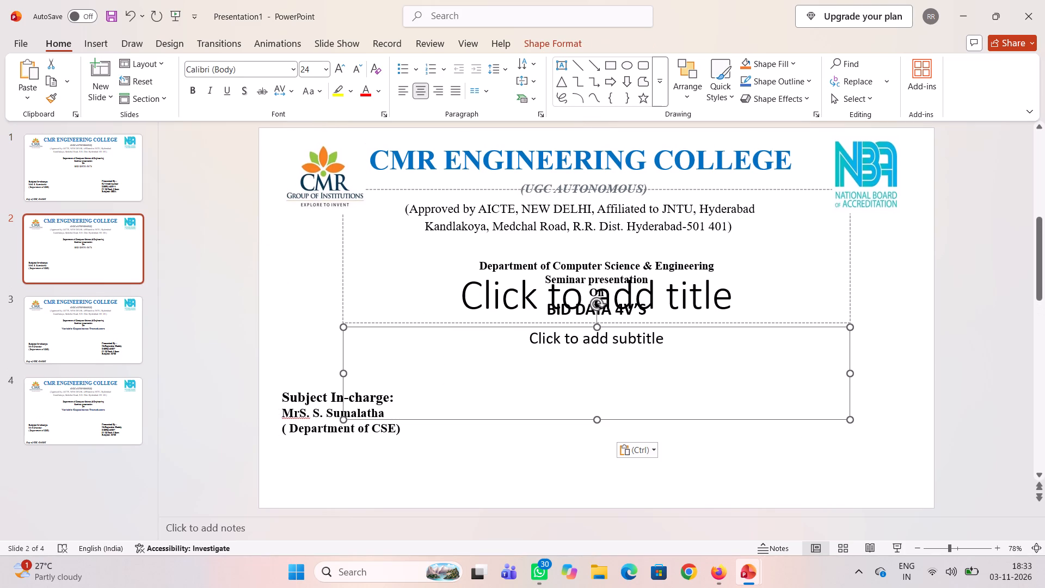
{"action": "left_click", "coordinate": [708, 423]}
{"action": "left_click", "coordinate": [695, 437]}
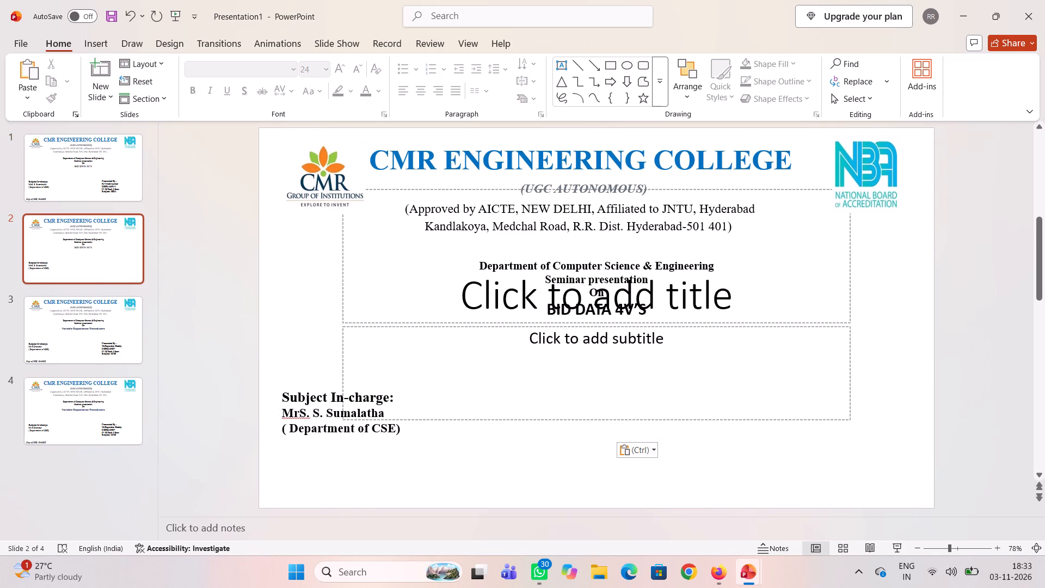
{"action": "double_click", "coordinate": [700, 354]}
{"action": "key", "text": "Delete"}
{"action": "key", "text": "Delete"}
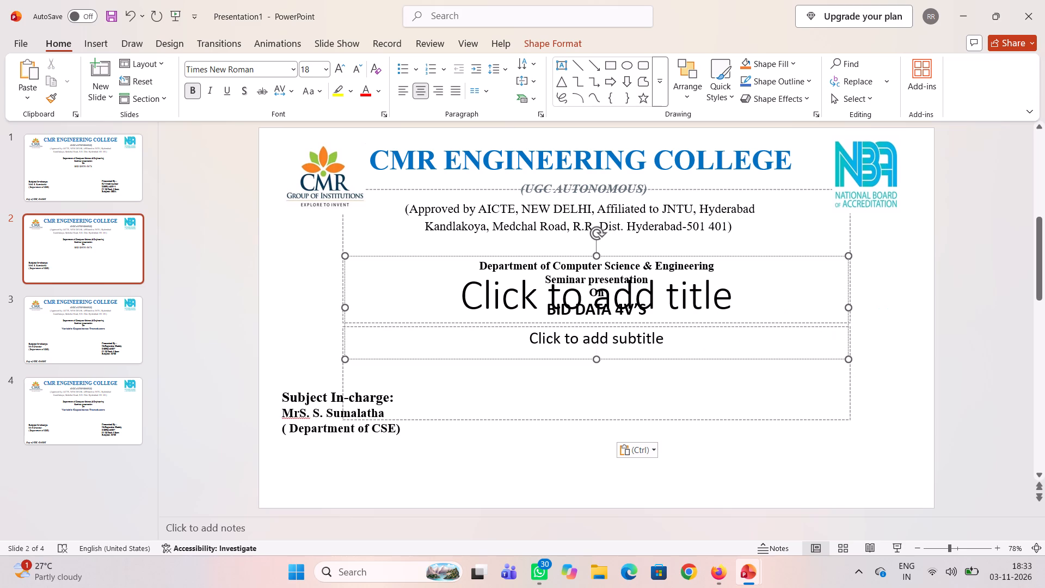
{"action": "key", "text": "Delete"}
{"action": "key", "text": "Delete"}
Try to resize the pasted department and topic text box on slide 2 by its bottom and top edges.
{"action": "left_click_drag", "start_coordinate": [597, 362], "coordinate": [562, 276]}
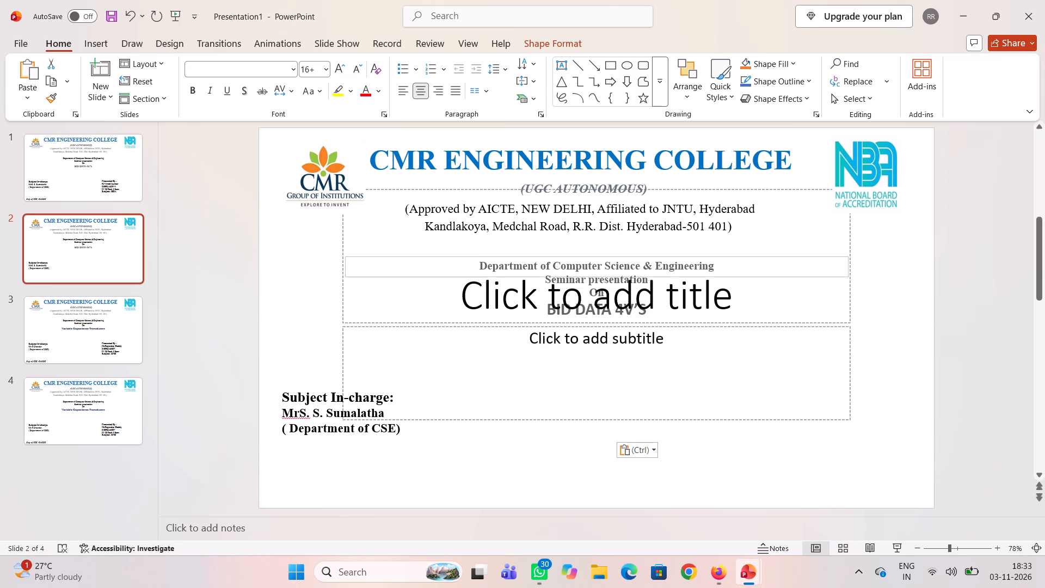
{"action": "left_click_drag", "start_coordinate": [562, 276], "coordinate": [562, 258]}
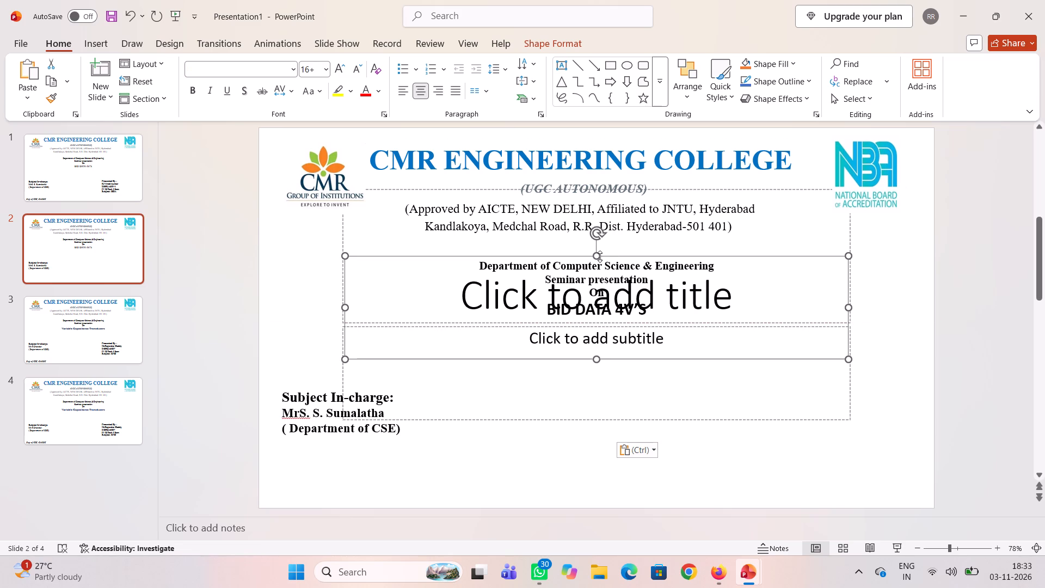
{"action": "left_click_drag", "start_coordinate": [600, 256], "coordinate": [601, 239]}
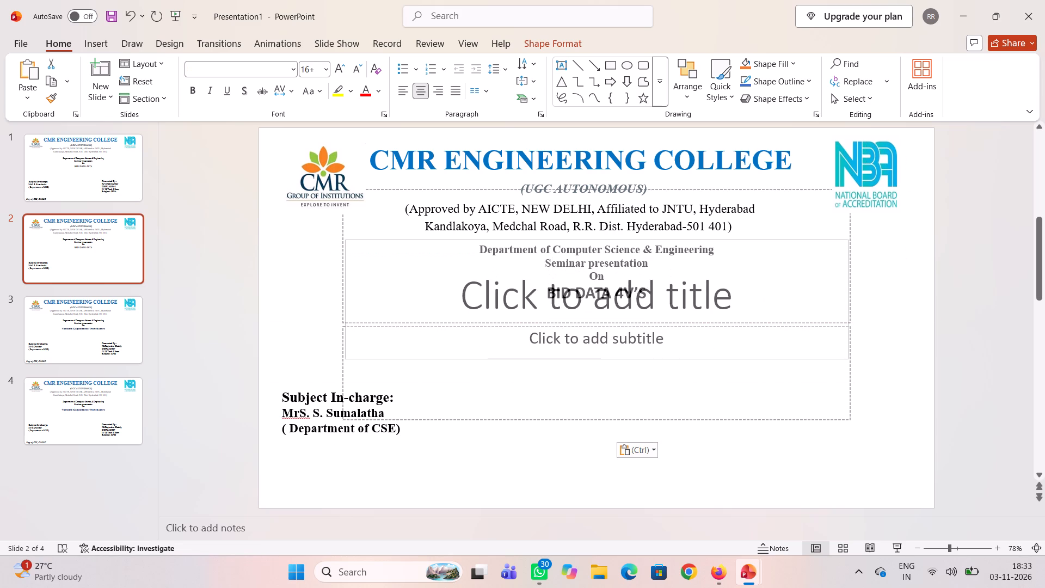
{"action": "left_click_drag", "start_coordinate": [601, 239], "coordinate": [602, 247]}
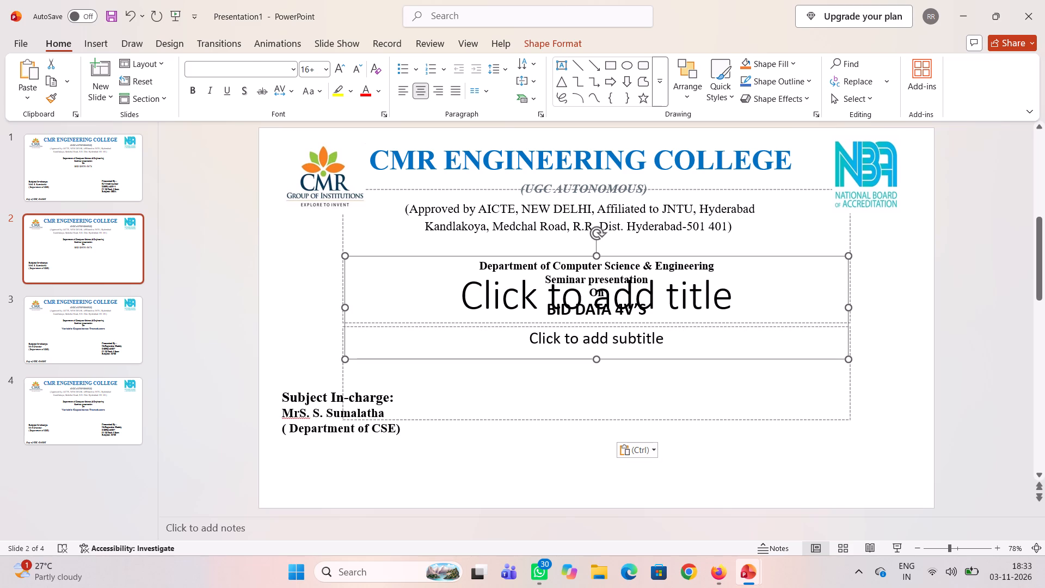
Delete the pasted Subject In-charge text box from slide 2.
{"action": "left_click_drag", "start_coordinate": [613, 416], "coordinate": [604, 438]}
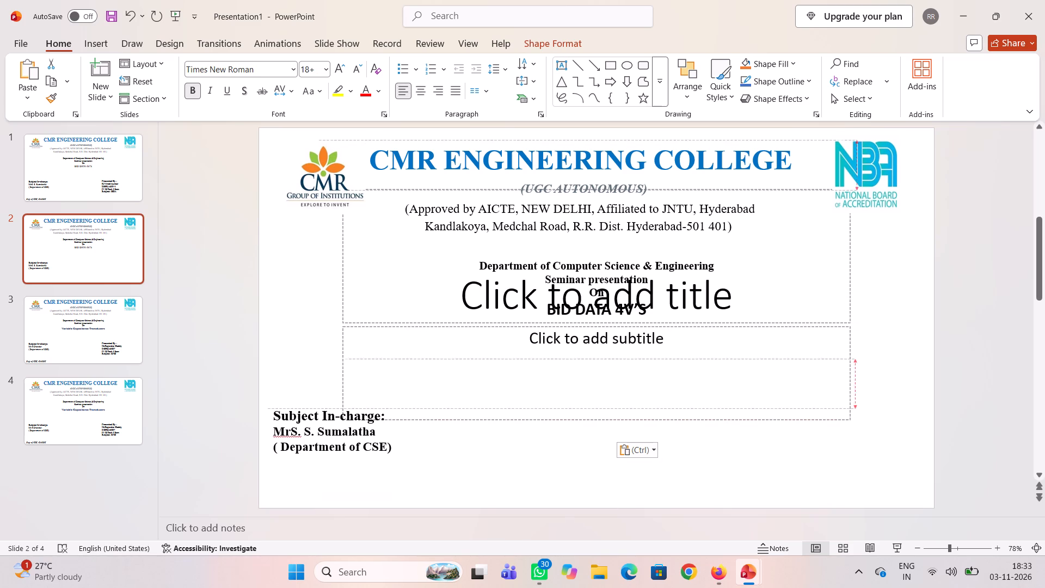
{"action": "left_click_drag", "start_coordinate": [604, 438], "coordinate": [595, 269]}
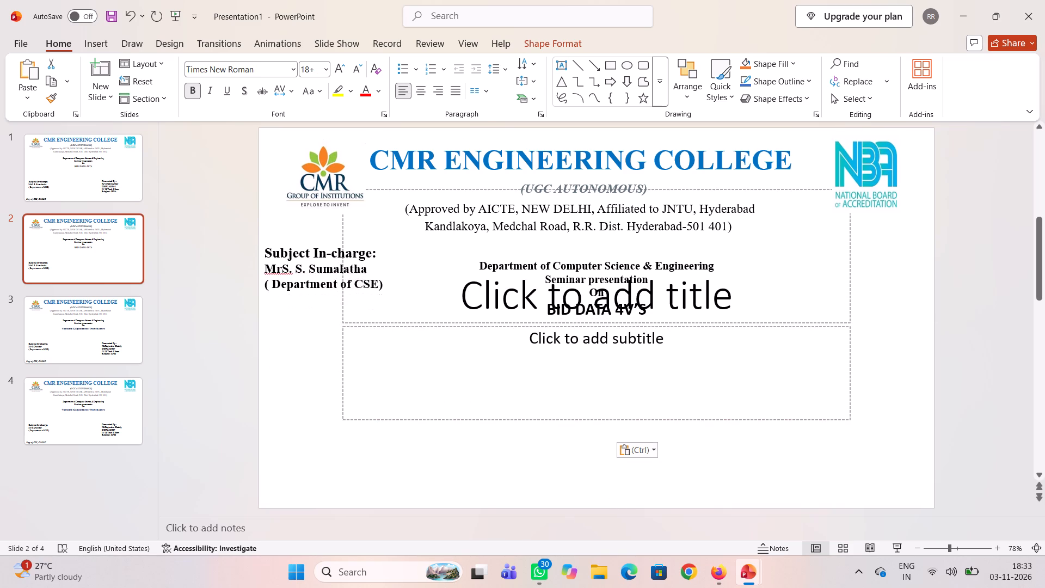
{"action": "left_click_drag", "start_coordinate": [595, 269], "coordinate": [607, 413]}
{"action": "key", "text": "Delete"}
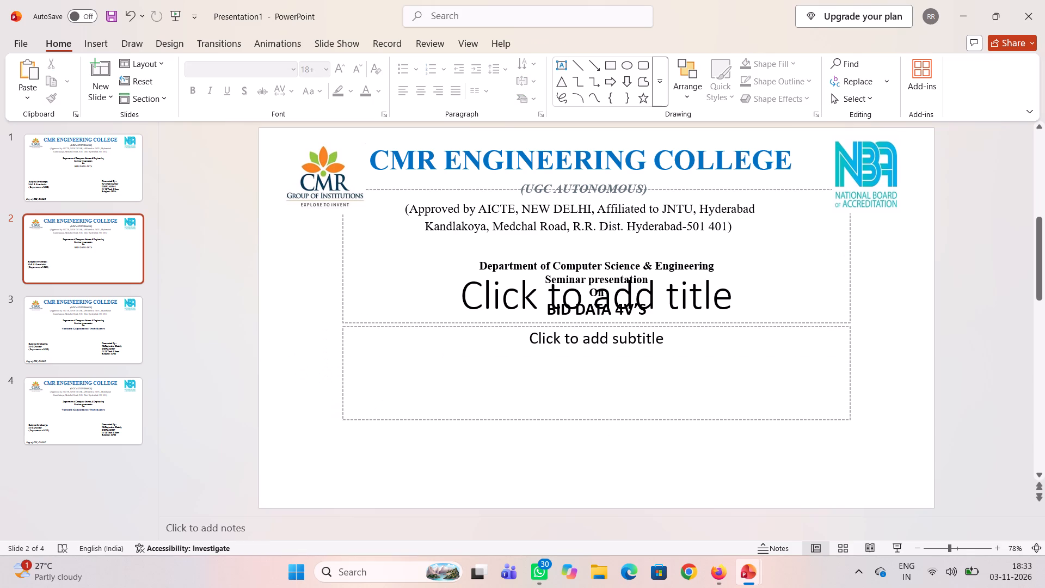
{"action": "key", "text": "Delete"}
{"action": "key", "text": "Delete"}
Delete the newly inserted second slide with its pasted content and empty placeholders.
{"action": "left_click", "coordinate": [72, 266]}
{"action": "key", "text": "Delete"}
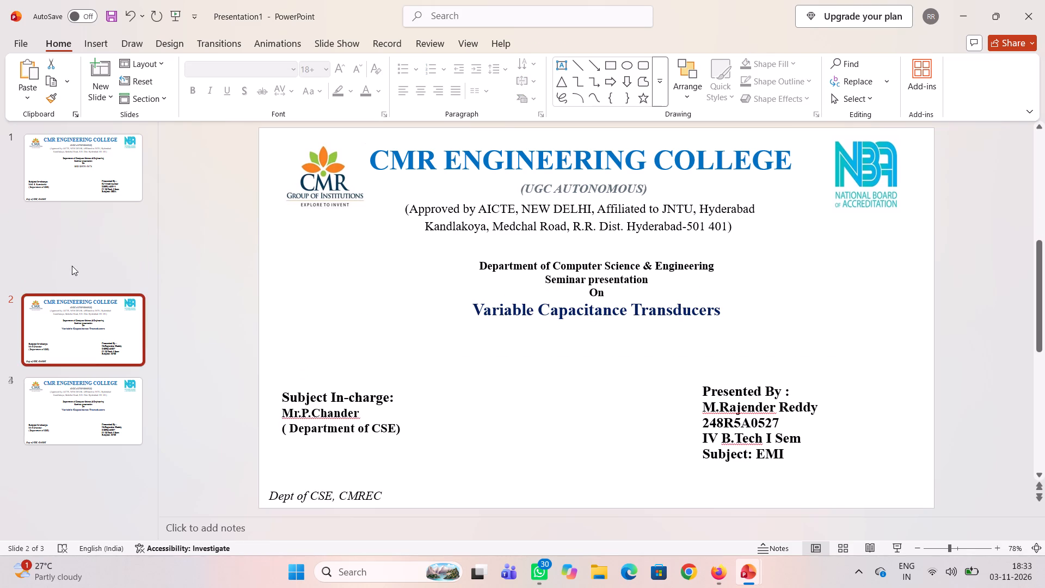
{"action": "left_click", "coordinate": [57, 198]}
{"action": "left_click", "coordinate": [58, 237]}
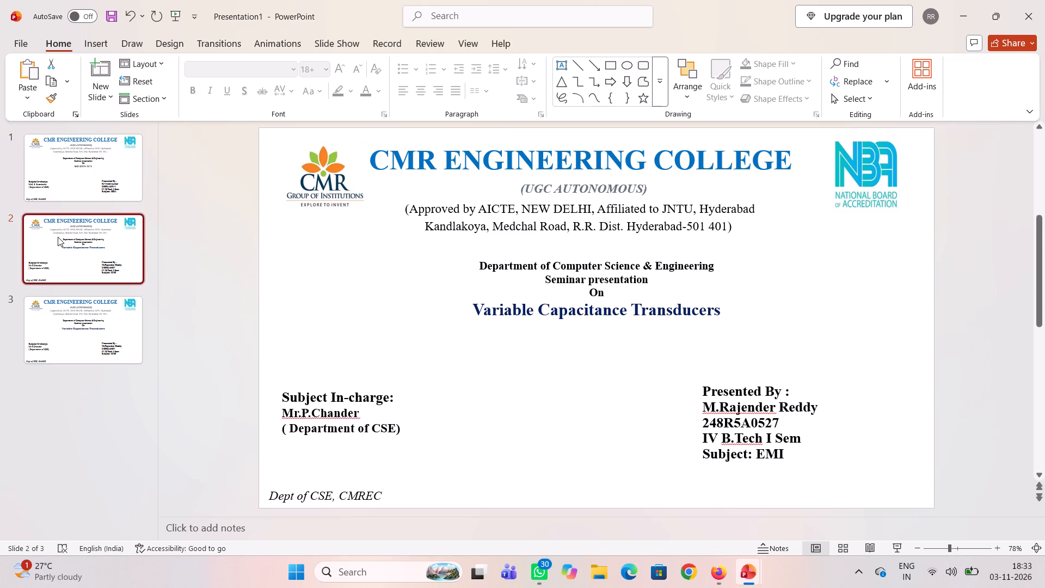
Copy the full Presented By text block from slide 1 and paste it over the old presenter details on slide 2.
{"action": "left_click", "coordinate": [58, 182]}
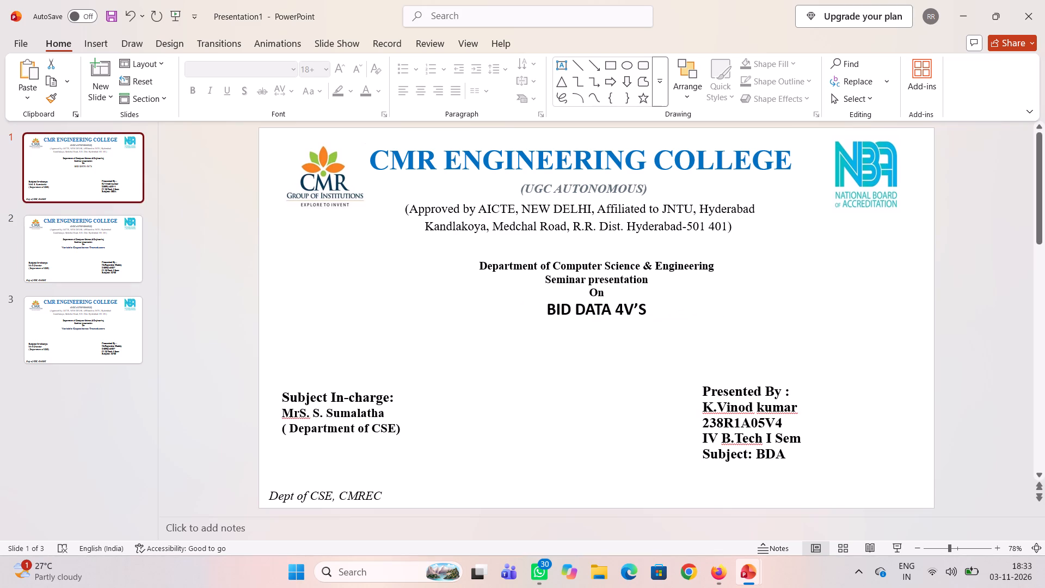
{"action": "left_click_drag", "start_coordinate": [655, 310], "coordinate": [553, 315]}
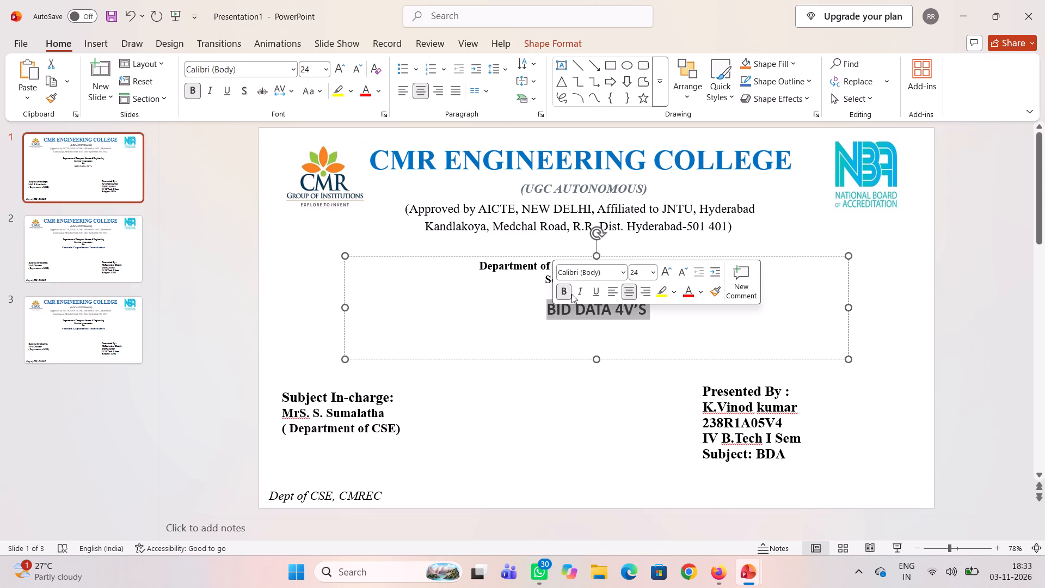
{"action": "left_click", "coordinate": [581, 379]}
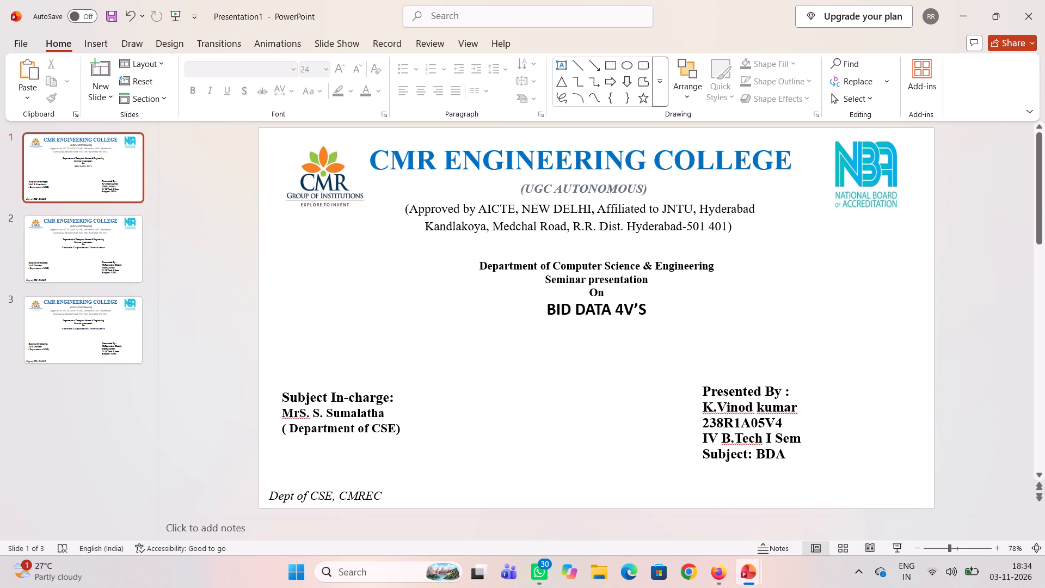
{"action": "left_click_drag", "start_coordinate": [702, 391], "coordinate": [794, 465]}
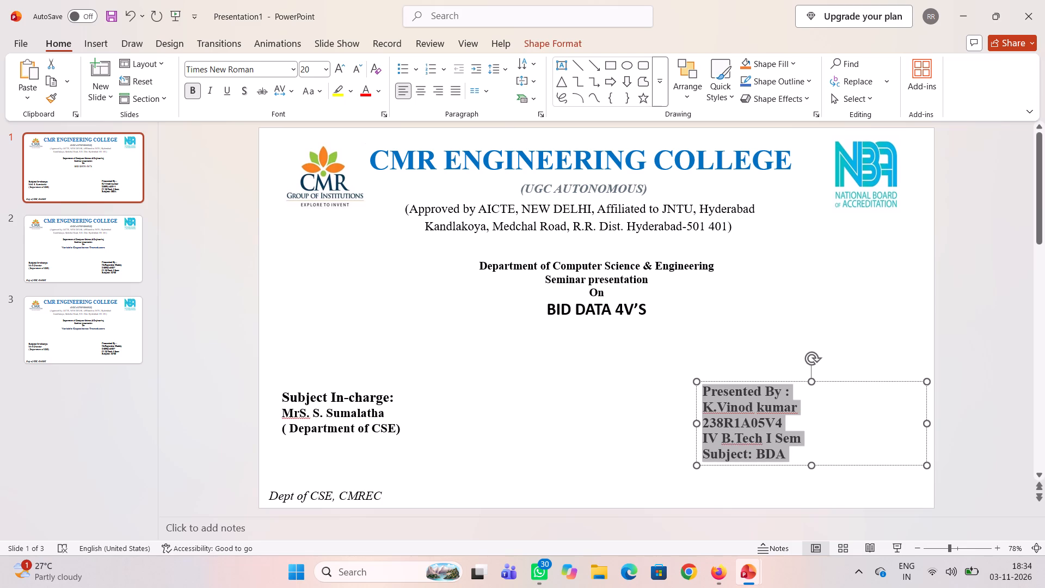
{"action": "left_click_drag", "start_coordinate": [794, 465], "coordinate": [794, 466]}
{"action": "key", "text": "ctrl+c"}
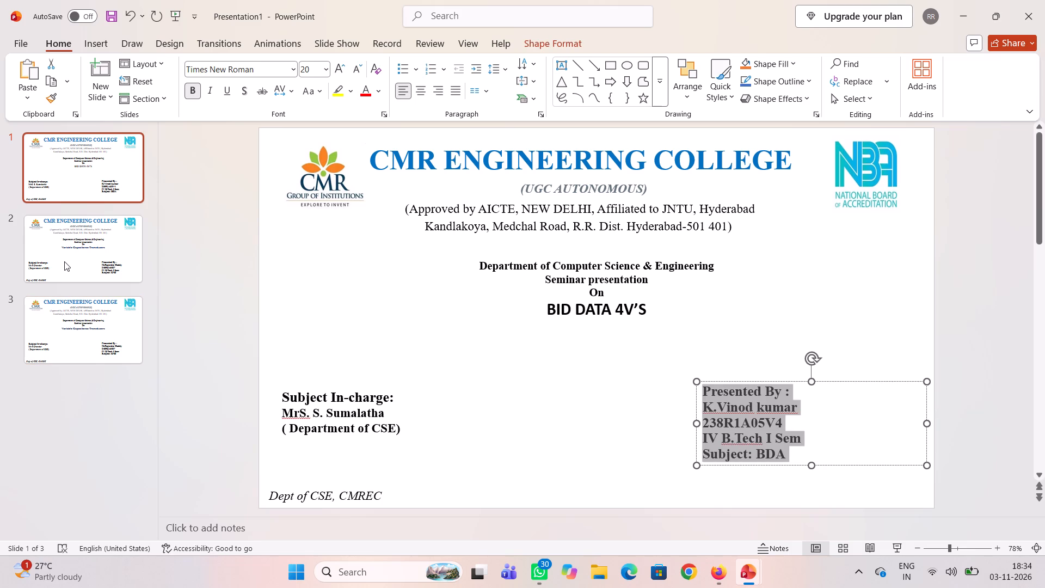
{"action": "left_click", "coordinate": [64, 261]}
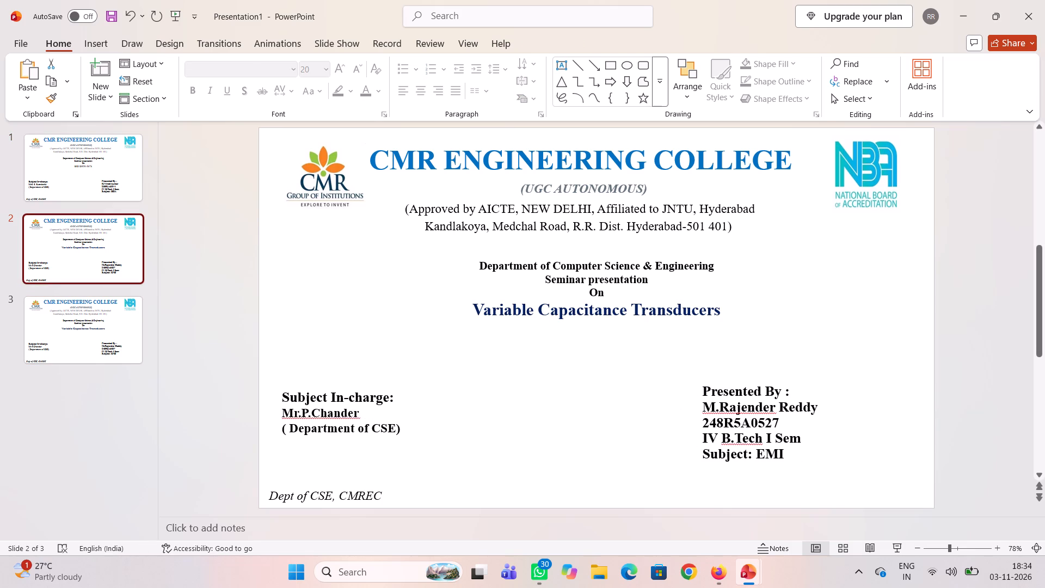
{"action": "left_click_drag", "start_coordinate": [704, 388], "coordinate": [798, 452]}
{"action": "key", "text": "ctrl+v"}
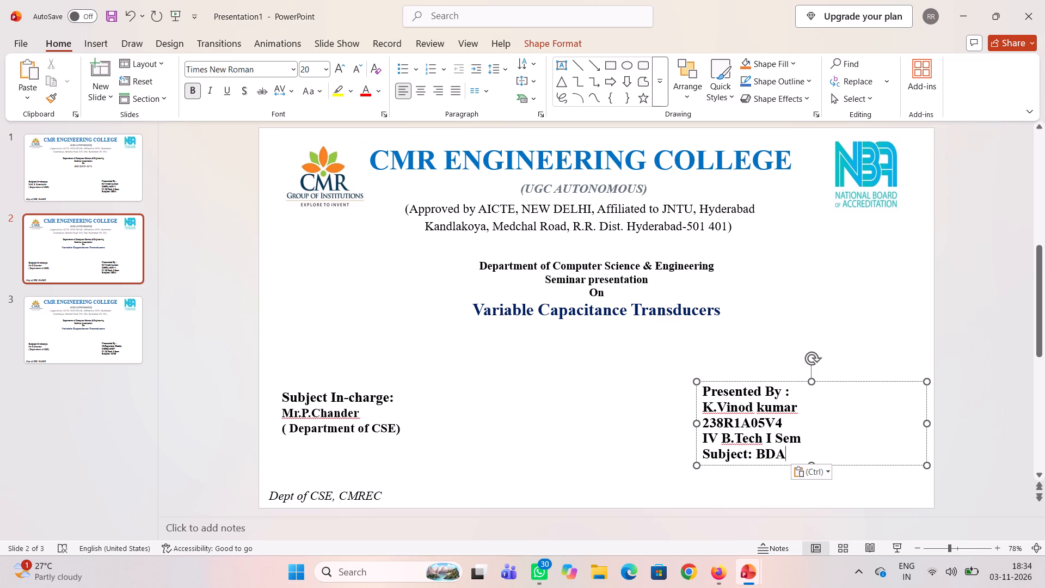
Replace the teacher's name under Subject In-charge on slide 2 with the new in-charge's name, using the title Mrs.
{"action": "left_click", "coordinate": [358, 414]}
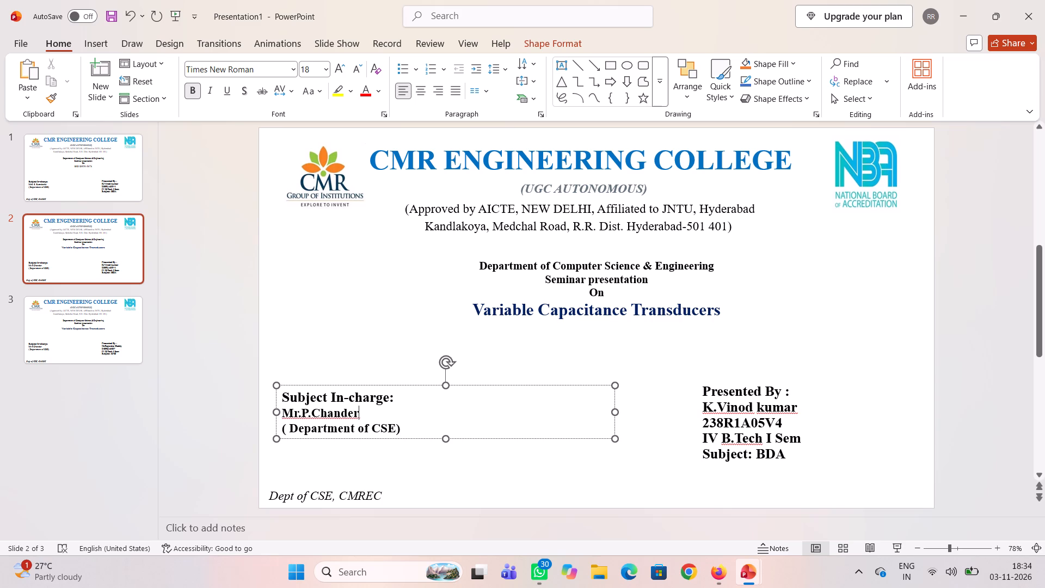
{"action": "key", "text": "BackSpace"}
{"action": "key", "text": "BackSpace"}
{"action": "key", "text": "BackSpace"}
{"action": "key", "text": "BackSpace"}
{"action": "key", "text": "BackSpace"}
{"action": "key", "text": "BackSpace"}
{"action": "key", "text": "BackSpace"}
{"action": "key", "text": "BackSpace"}
{"action": "key", "text": "BackSpace"}
{"action": "key", "text": "BackSpace"}
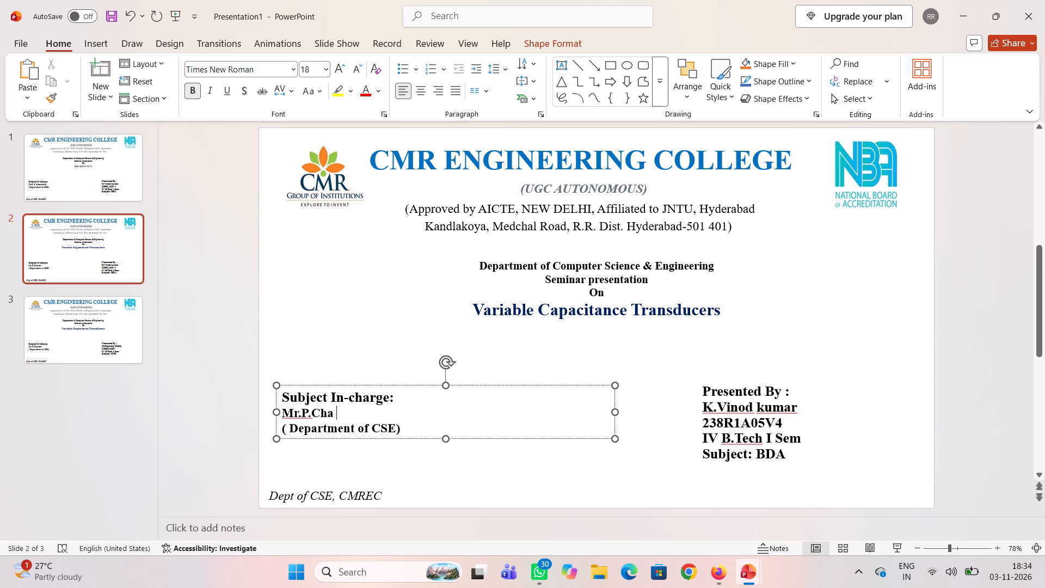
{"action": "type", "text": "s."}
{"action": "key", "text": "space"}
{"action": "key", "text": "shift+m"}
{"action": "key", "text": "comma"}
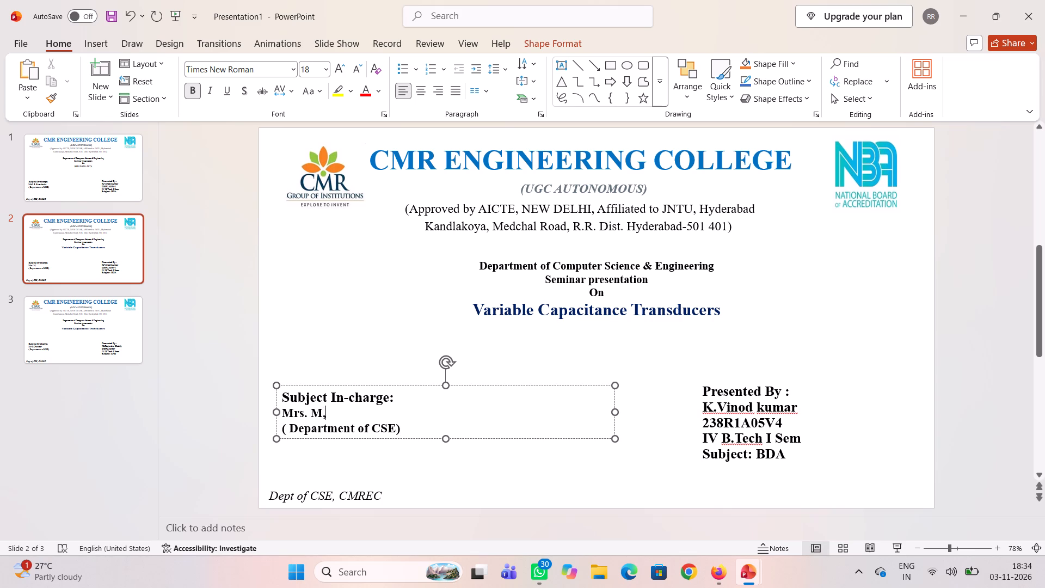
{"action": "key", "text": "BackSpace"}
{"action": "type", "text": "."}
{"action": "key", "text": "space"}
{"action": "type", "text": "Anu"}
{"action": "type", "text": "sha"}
Change the subject in the Presented By block on slide 2 to IOT.
{"action": "left_click", "coordinate": [784, 455]}
{"action": "key", "text": "BackSpace"}
{"action": "key", "text": "BackSpace"}
{"action": "key", "text": "BackSpace"}
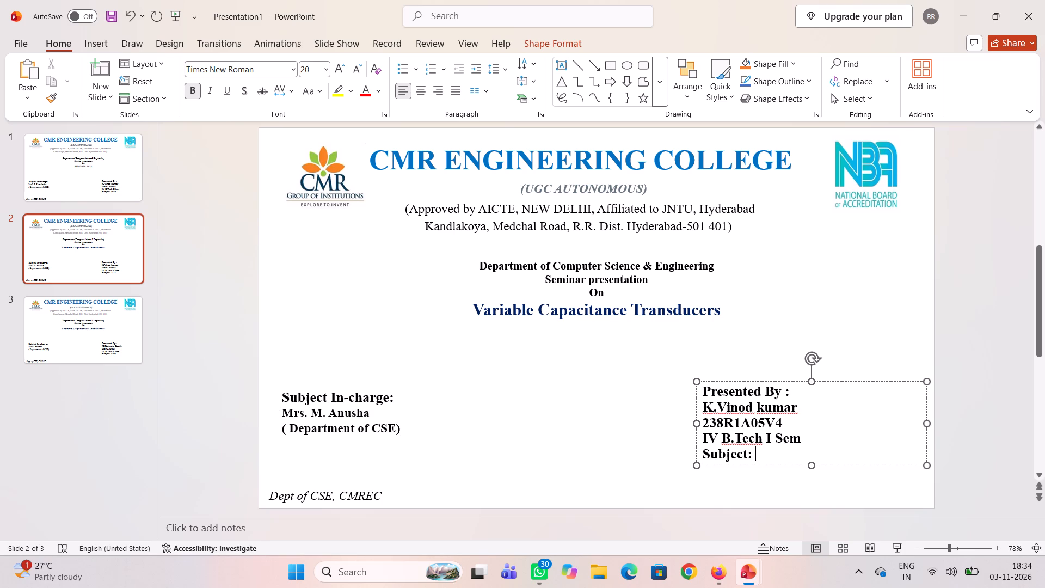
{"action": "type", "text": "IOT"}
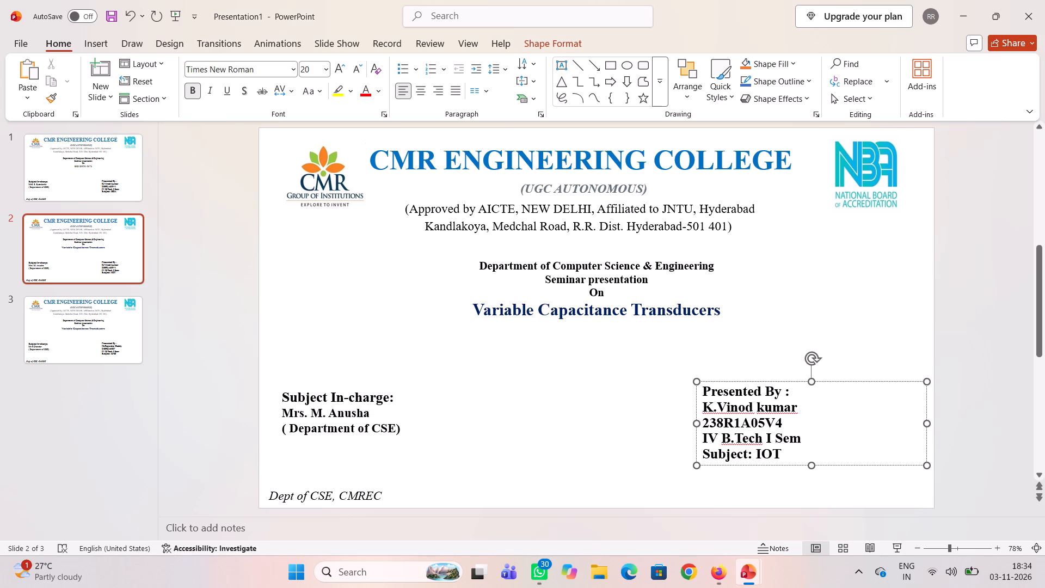
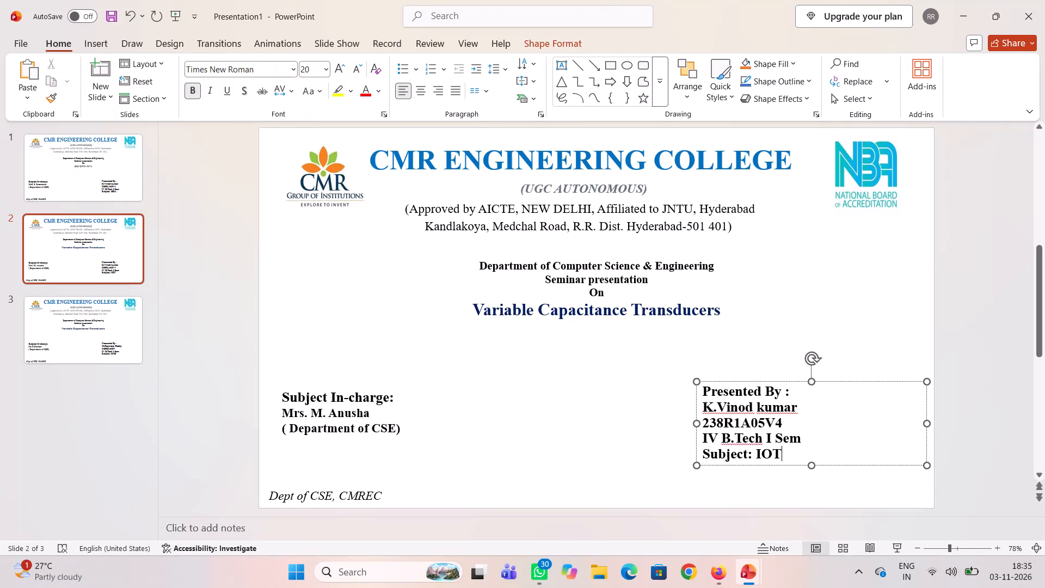
Replace the seminar topic on slide 2, Variable Capacitance Transducers, with Pi - Interfaces.
{"action": "left_click_drag", "start_coordinate": [718, 310], "coordinate": [476, 317]}
{"action": "key", "text": "BackSpace"}
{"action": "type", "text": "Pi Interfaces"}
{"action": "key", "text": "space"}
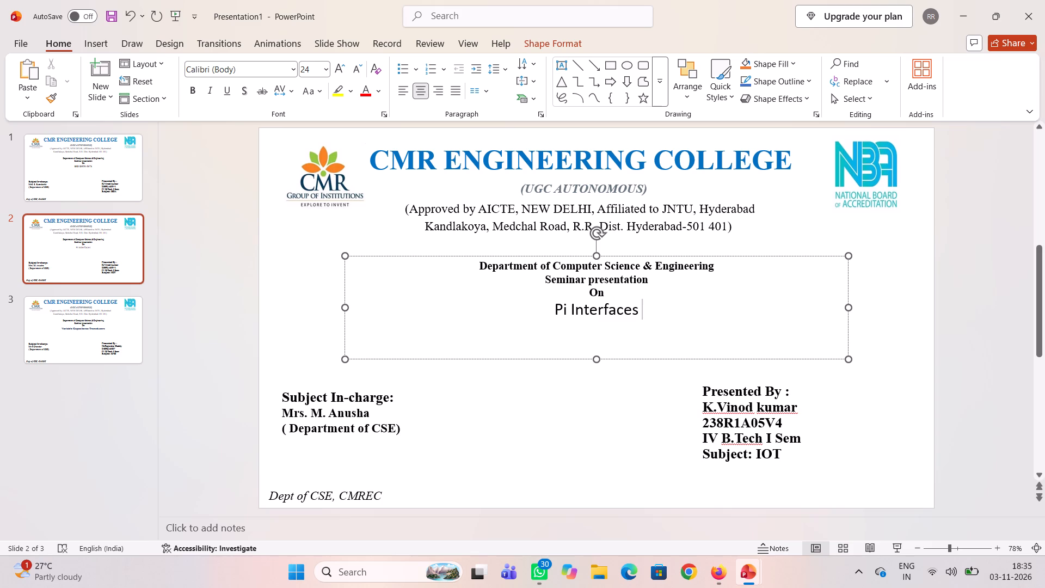
{"action": "scroll", "coordinate": [471, 311], "scroll_direction": "right", "scroll_amount": 1}
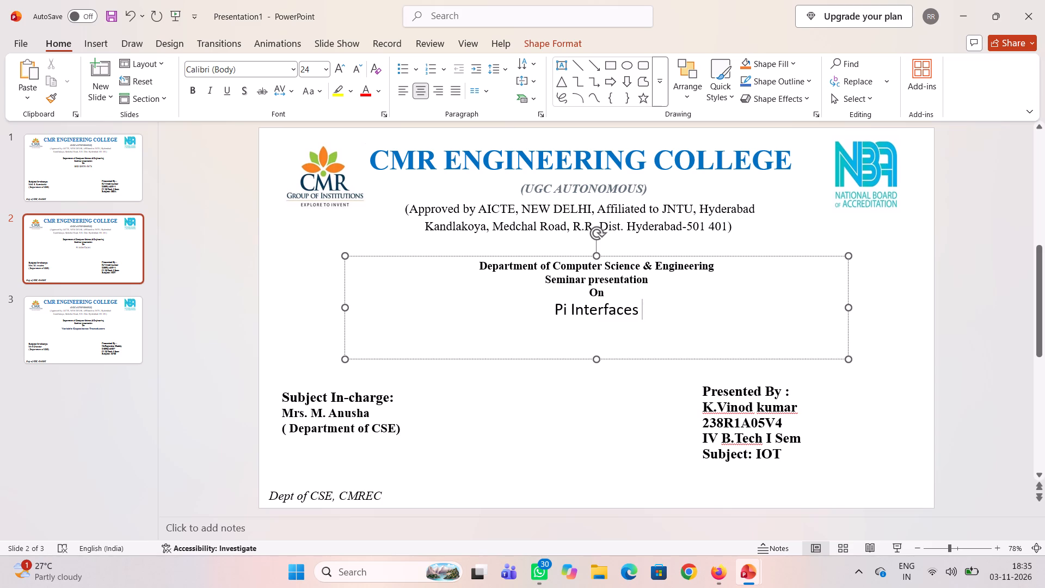
{"action": "scroll", "coordinate": [565, 306], "scroll_direction": "right", "scroll_amount": 1}
{"action": "left_click", "coordinate": [568, 310]}
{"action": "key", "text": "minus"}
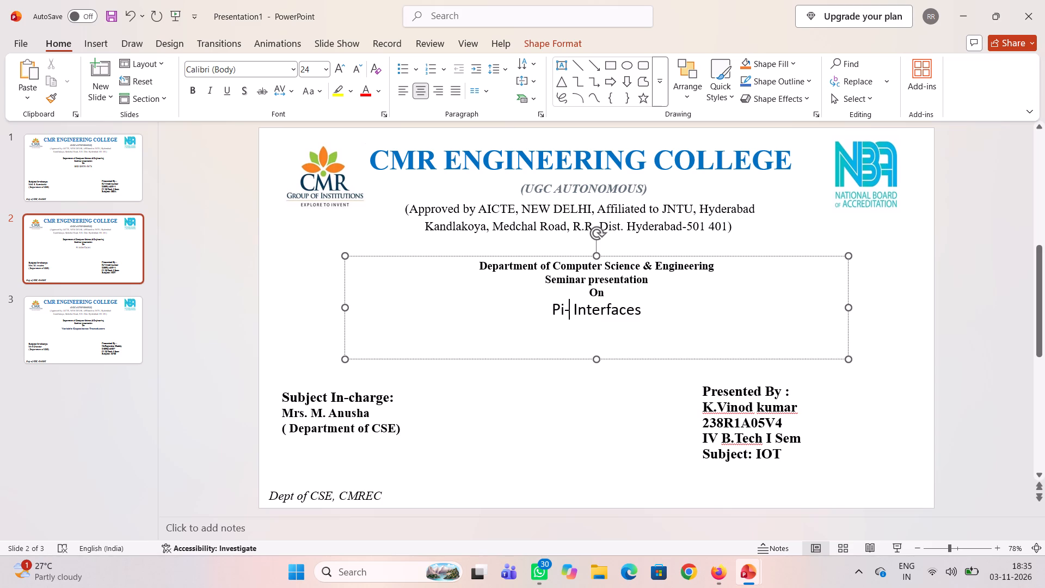
{"action": "key", "text": "Left"}
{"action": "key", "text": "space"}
Make the Pi - Interfaces topic line on slide 2 bold.
{"action": "left_click_drag", "start_coordinate": [552, 310], "coordinate": [665, 293]}
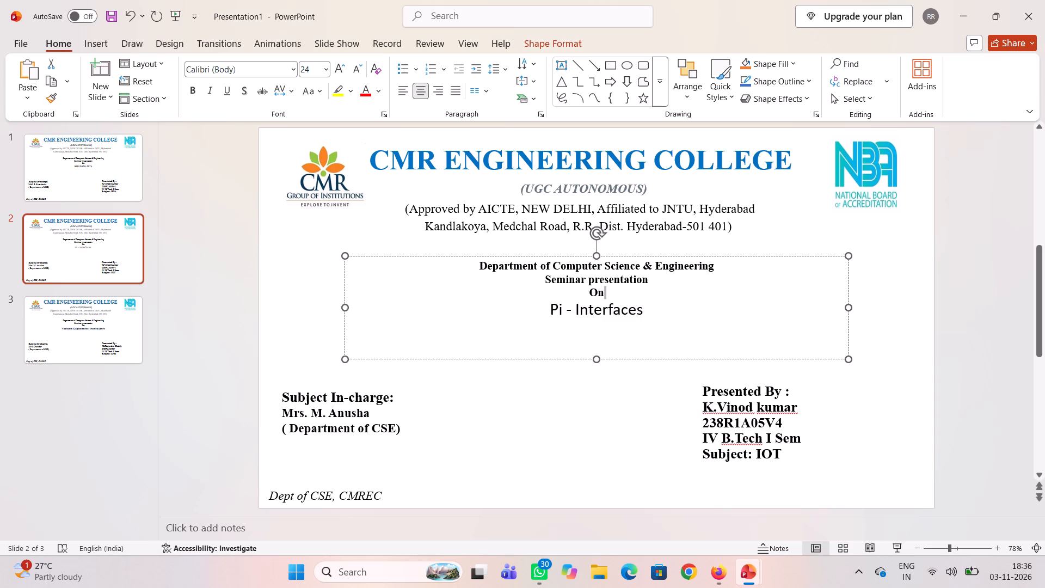
{"action": "left_click_drag", "start_coordinate": [665, 293], "coordinate": [657, 318]}
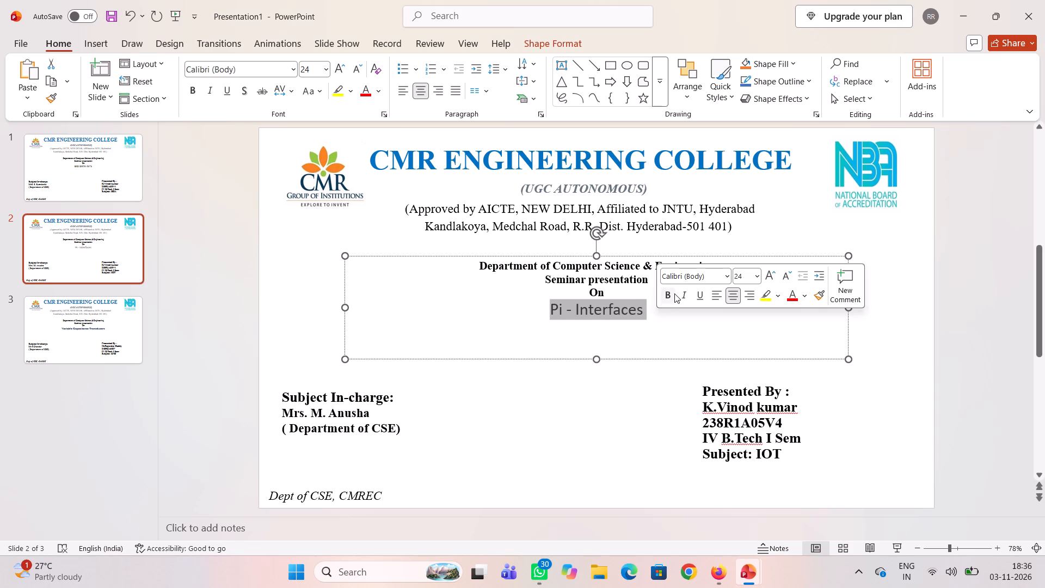
{"action": "left_click", "coordinate": [674, 293]}
{"action": "left_click", "coordinate": [681, 320]}
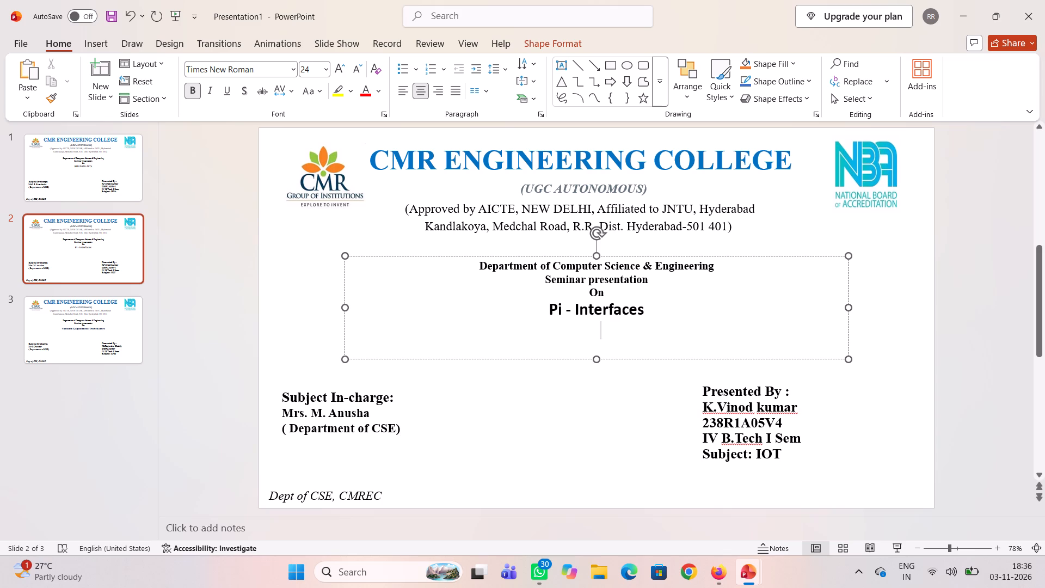
Insert the word "of" between BID DATA and 4V'S in the topic line on slide 1.
{"action": "left_click", "coordinate": [73, 146]}
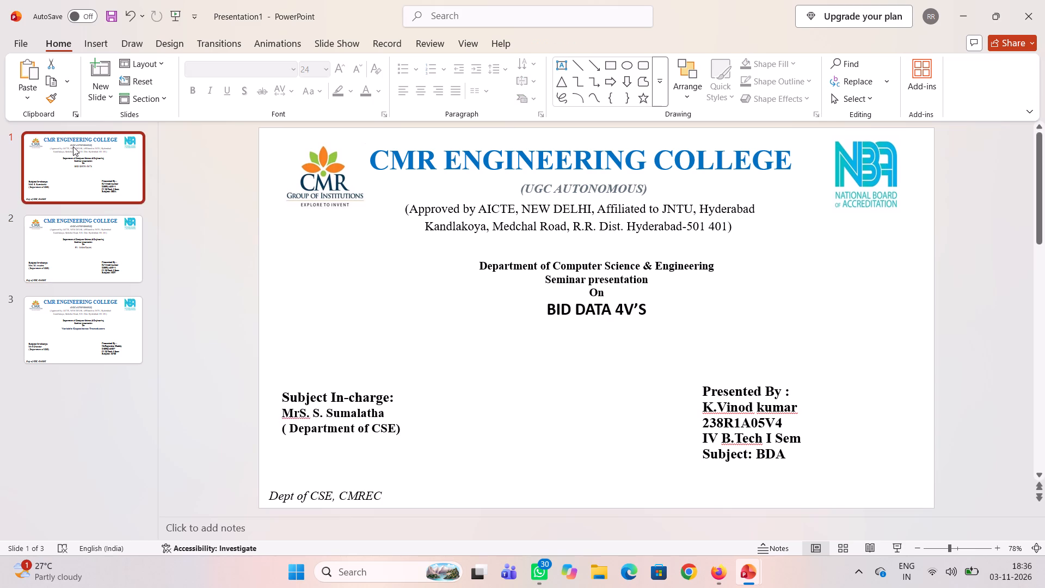
{"action": "left_click", "coordinate": [612, 312]}
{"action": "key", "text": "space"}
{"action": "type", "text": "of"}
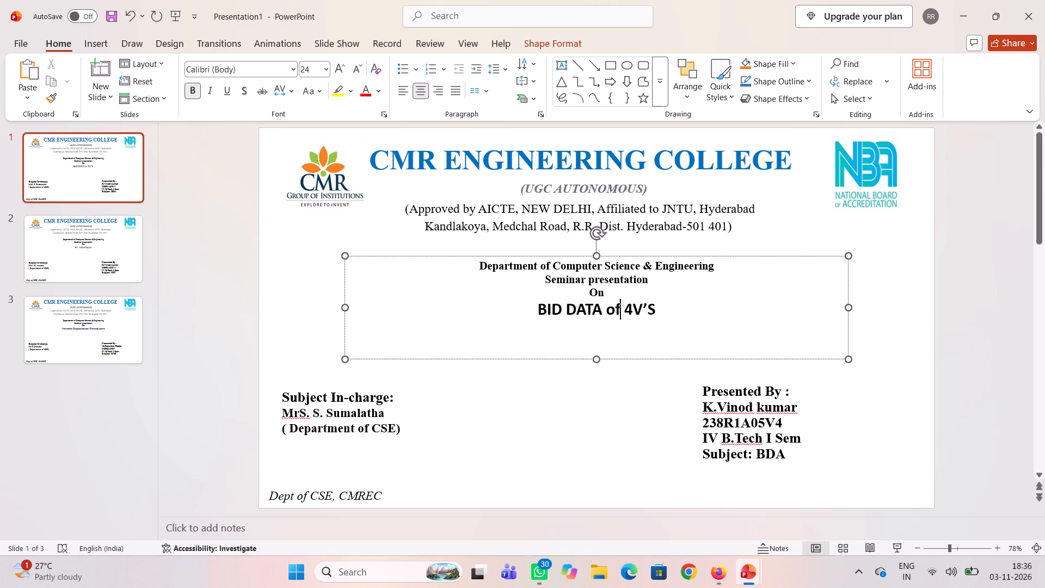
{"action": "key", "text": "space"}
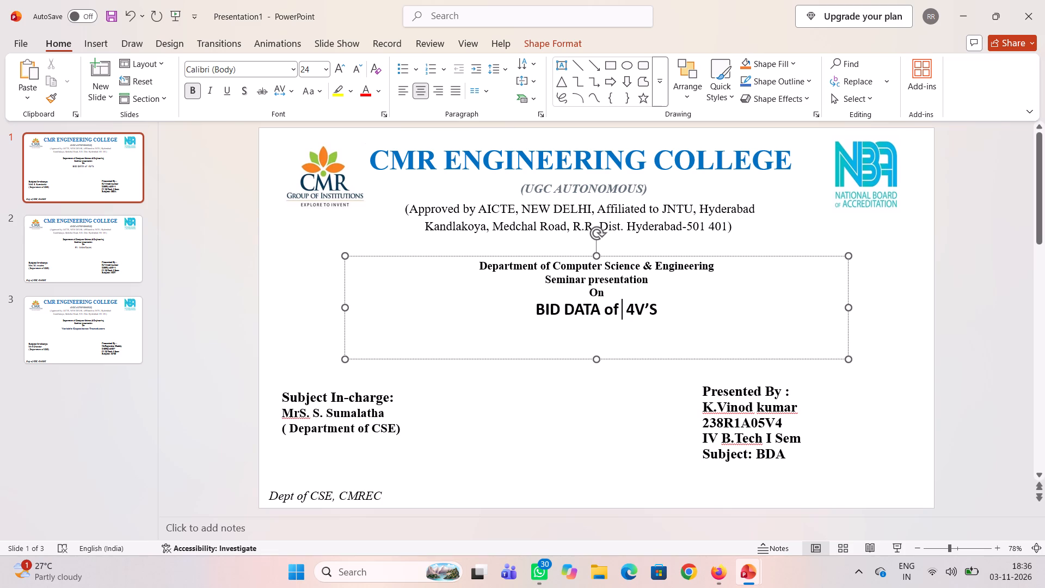
Replace the seminar topic on slide 3, Variable Capacitance Transducers, with Testability Tips.
{"action": "left_click", "coordinate": [144, 278]}
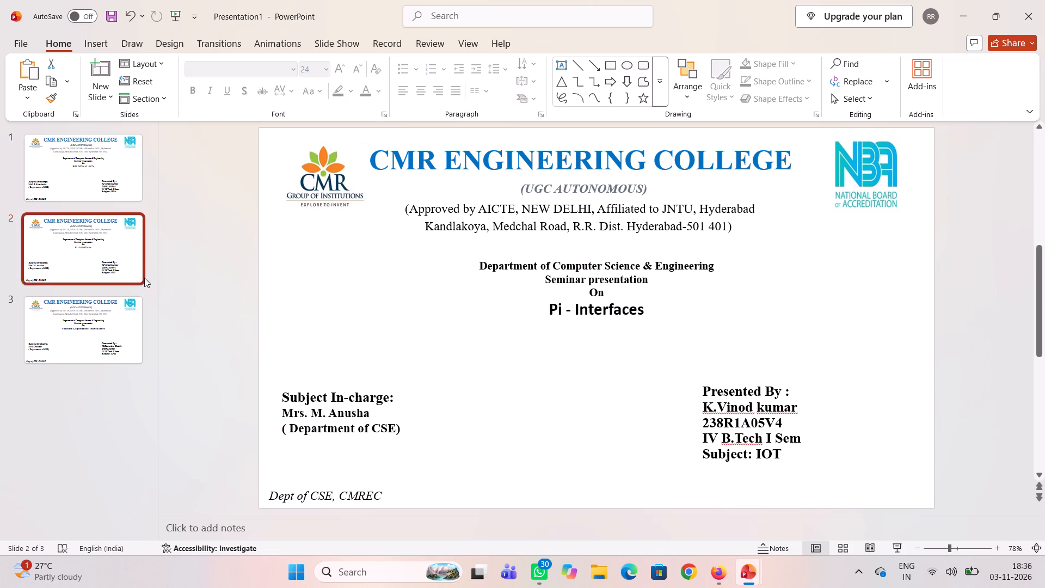
{"action": "left_click", "coordinate": [126, 346]}
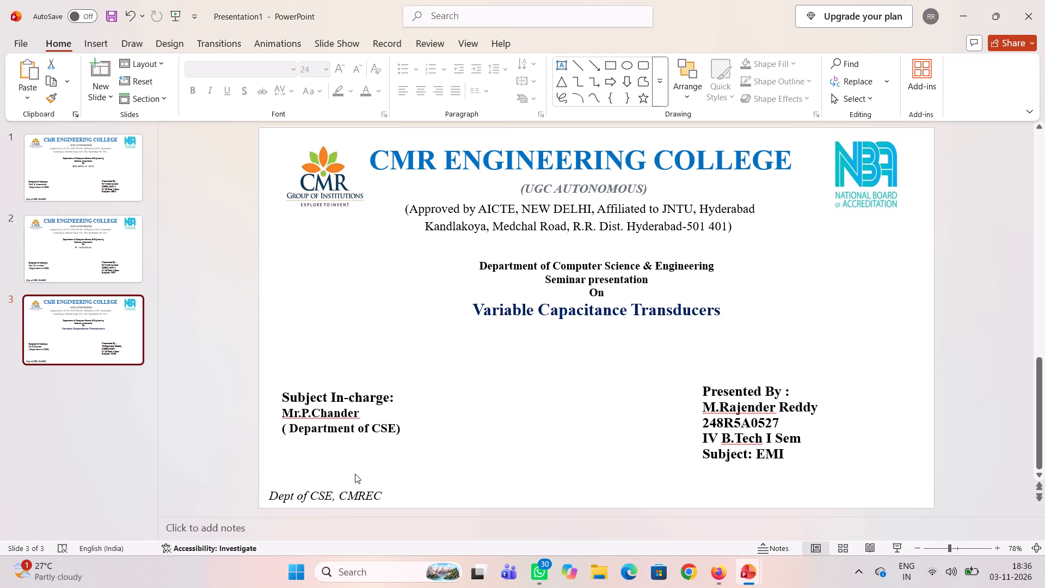
{"action": "scroll", "coordinate": [401, 448], "scroll_direction": "right", "scroll_amount": 1}
{"action": "left_click_drag", "start_coordinate": [718, 308], "coordinate": [470, 316]}
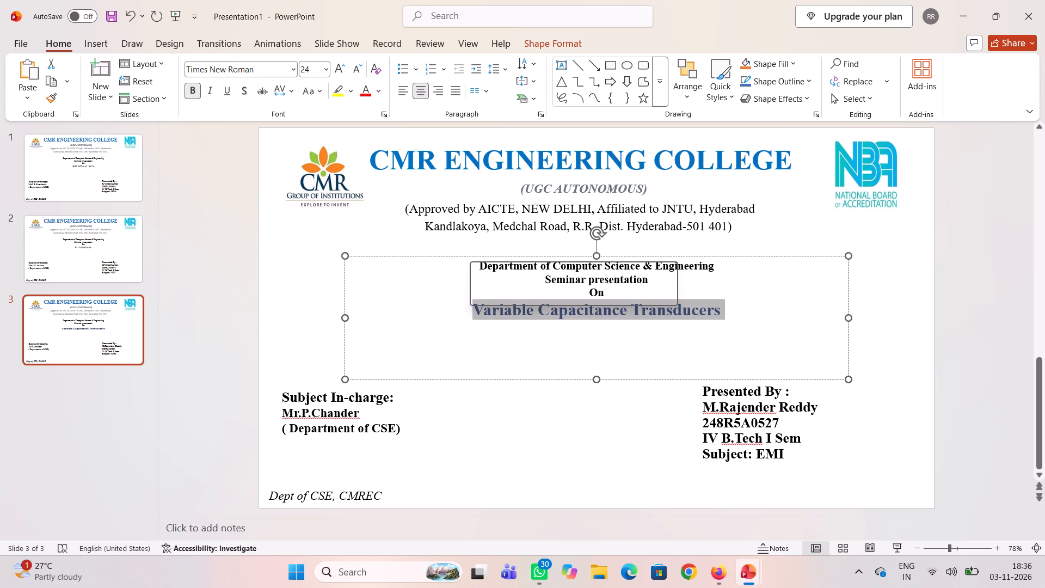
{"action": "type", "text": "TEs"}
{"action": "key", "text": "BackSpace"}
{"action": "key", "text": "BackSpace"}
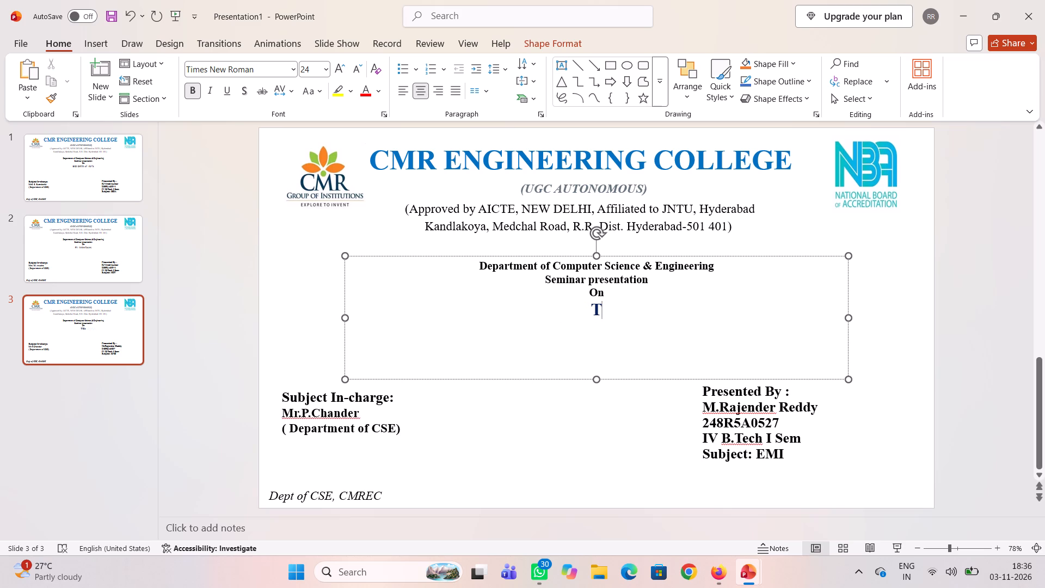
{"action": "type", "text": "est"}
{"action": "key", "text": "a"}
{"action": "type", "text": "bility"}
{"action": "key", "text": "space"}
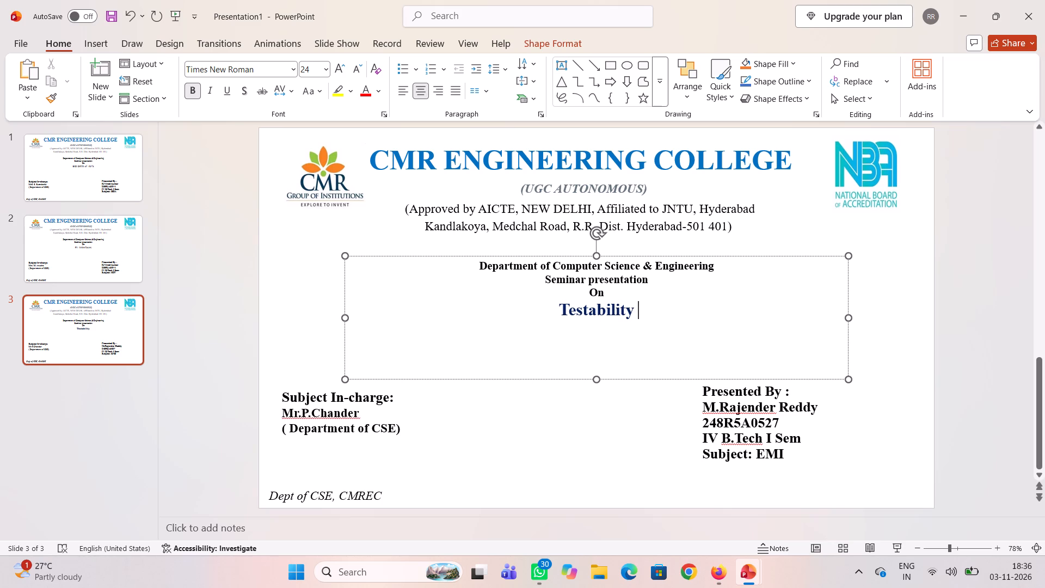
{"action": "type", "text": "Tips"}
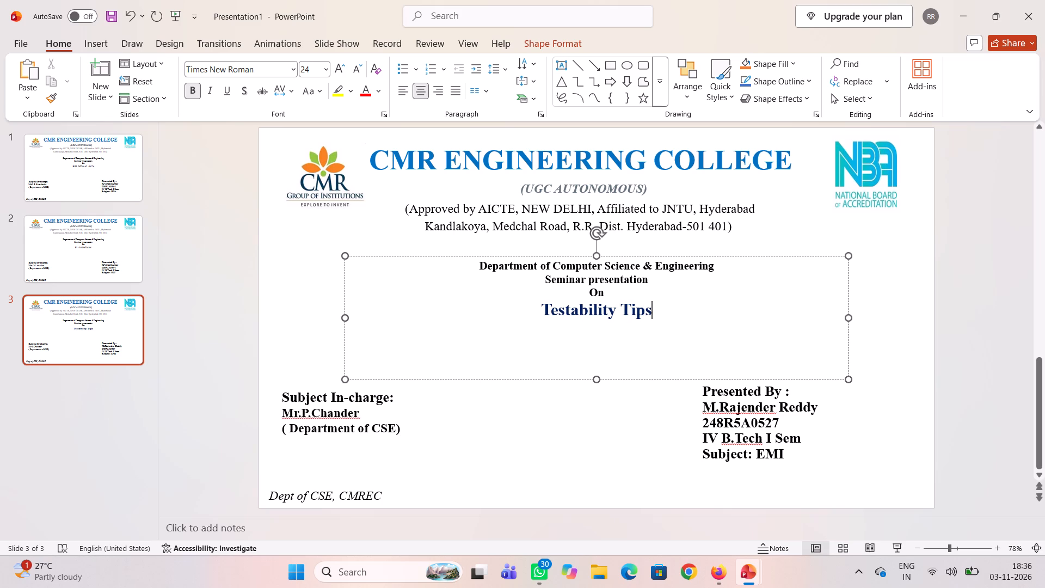
Paste the copied Presented By text over the old presenter details on slide 3.
{"action": "left_click_drag", "start_coordinate": [788, 460], "coordinate": [710, 393]}
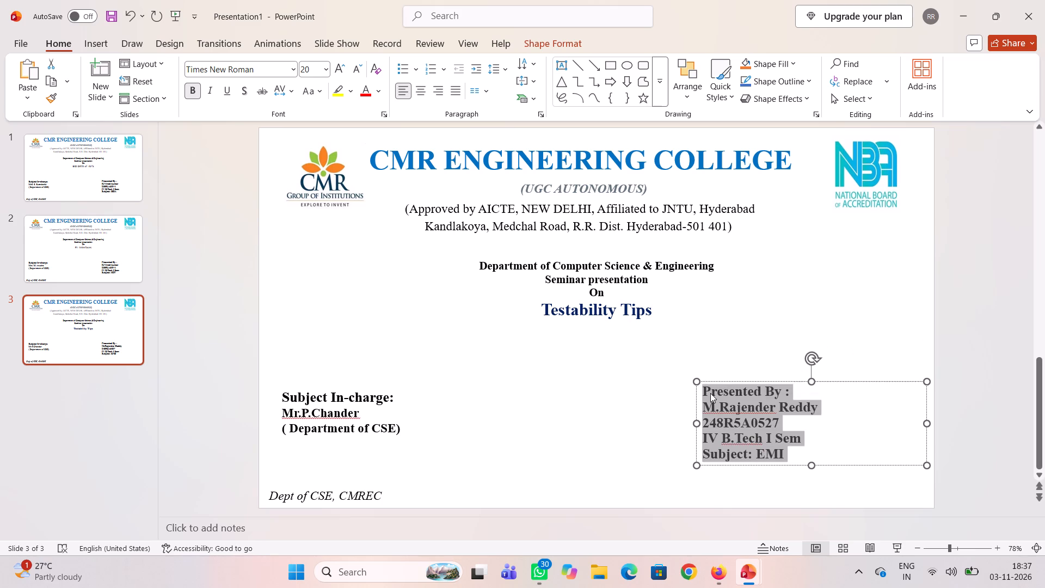
{"action": "key", "text": "ctrl+v"}
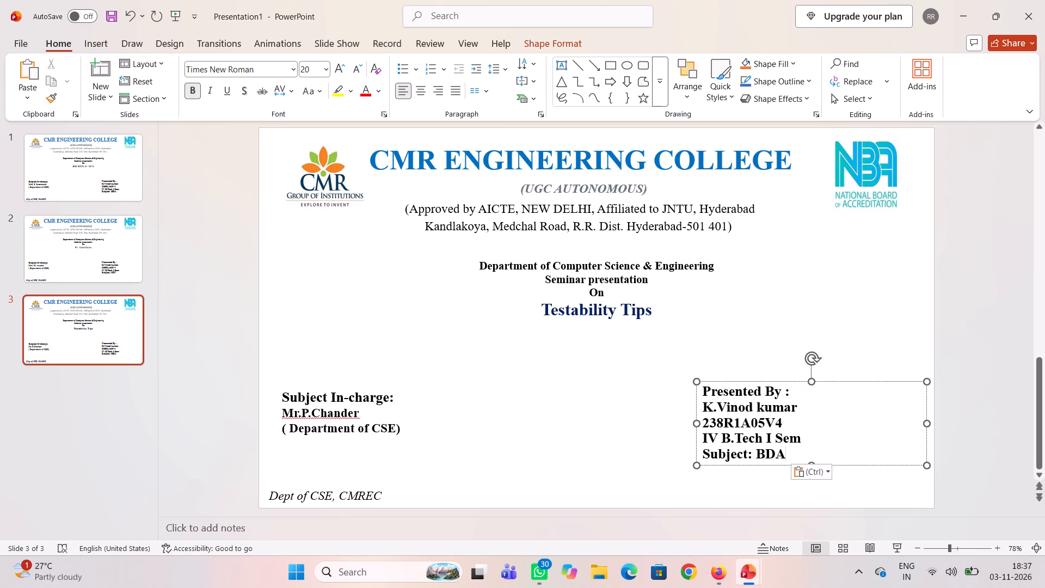
Change the subject in the Presented By block on slide 3 to STM.
{"action": "key", "text": "BackSpace"}
{"action": "key", "text": "BackSpace"}
{"action": "key", "text": "BackSpace"}
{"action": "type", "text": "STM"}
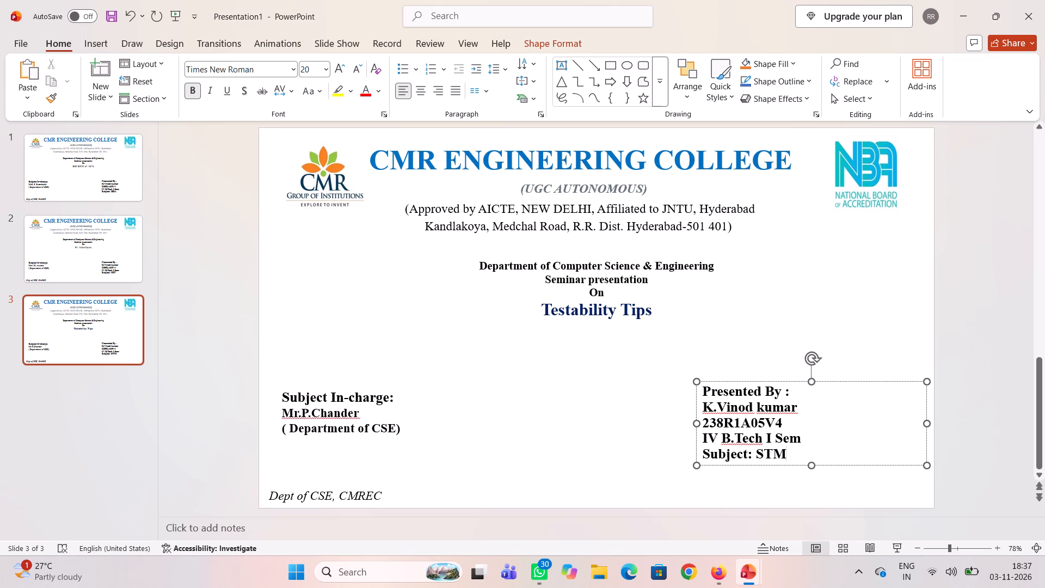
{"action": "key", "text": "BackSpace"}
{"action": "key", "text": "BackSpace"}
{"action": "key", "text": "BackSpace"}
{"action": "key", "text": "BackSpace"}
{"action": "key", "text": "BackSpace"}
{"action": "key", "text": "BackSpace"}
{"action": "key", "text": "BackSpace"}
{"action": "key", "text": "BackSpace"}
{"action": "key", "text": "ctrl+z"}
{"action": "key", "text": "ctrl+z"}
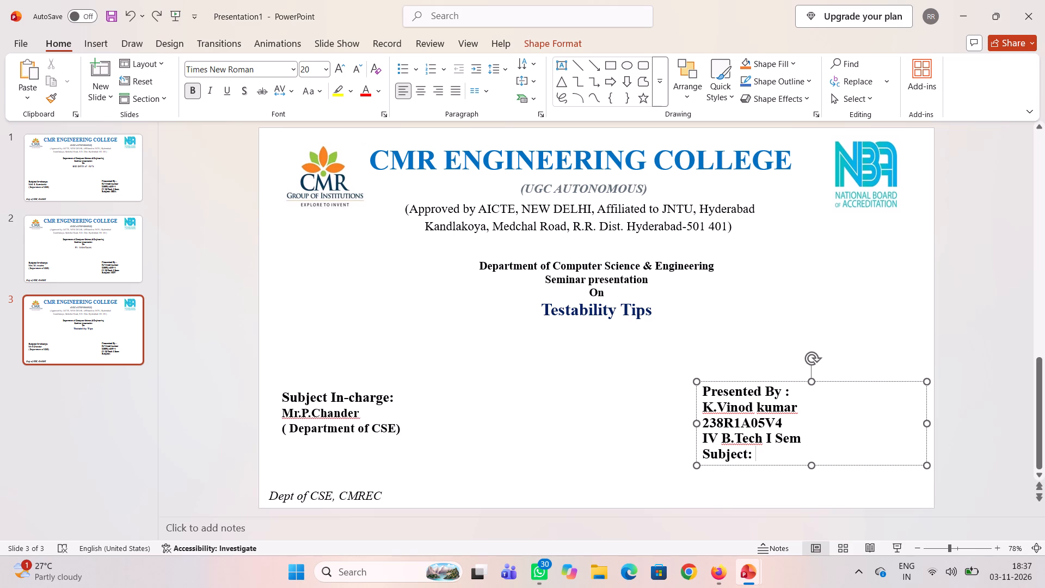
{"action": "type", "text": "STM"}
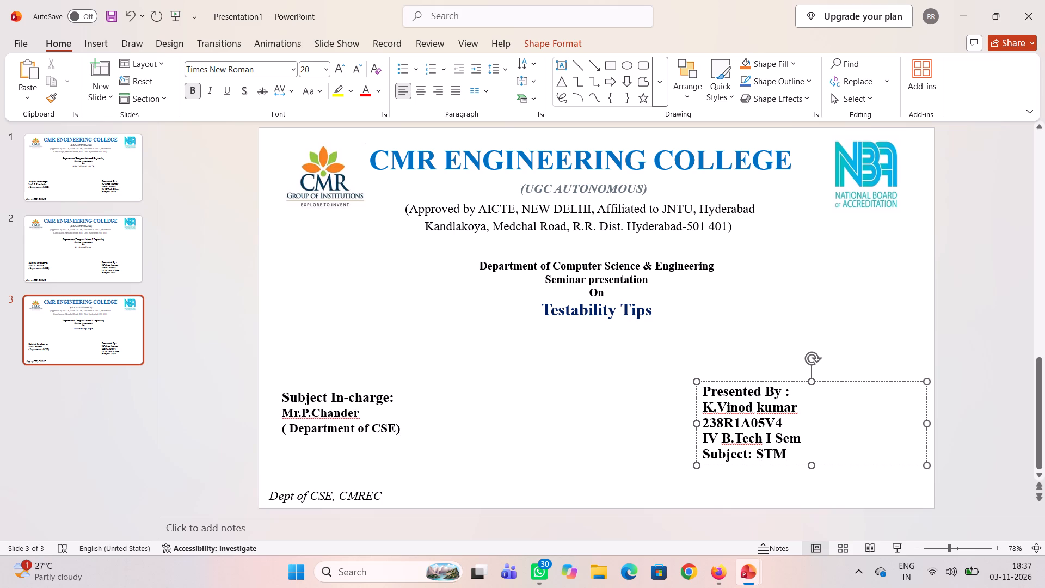
Replace the teacher's name under Subject In-charge on slide 3 with the new in-charge's name, keeping the title Mr.
{"action": "left_click", "coordinate": [355, 418]}
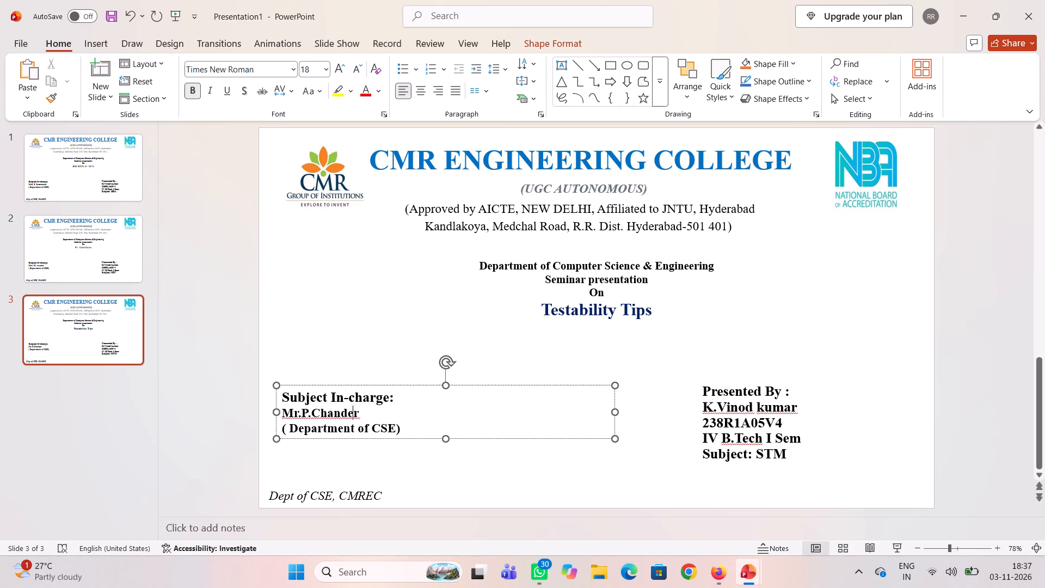
{"action": "key", "text": "BackSpace"}
{"action": "key", "text": "BackSpace"}
{"action": "key", "text": "Right"}
{"action": "key", "text": "BackSpace"}
{"action": "key", "text": "BackSpace"}
{"action": "key", "text": "BackSpace"}
{"action": "key", "text": "BackSpace"}
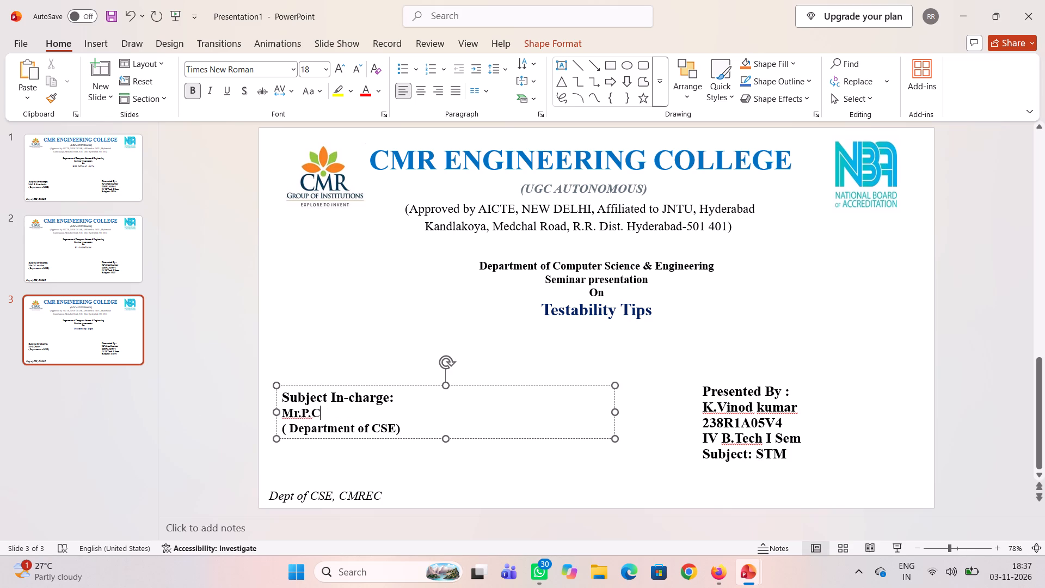
{"action": "key", "text": "BackSpace"}
{"action": "key", "text": "BackSpace"}
{"action": "key", "text": "BackSpace"}
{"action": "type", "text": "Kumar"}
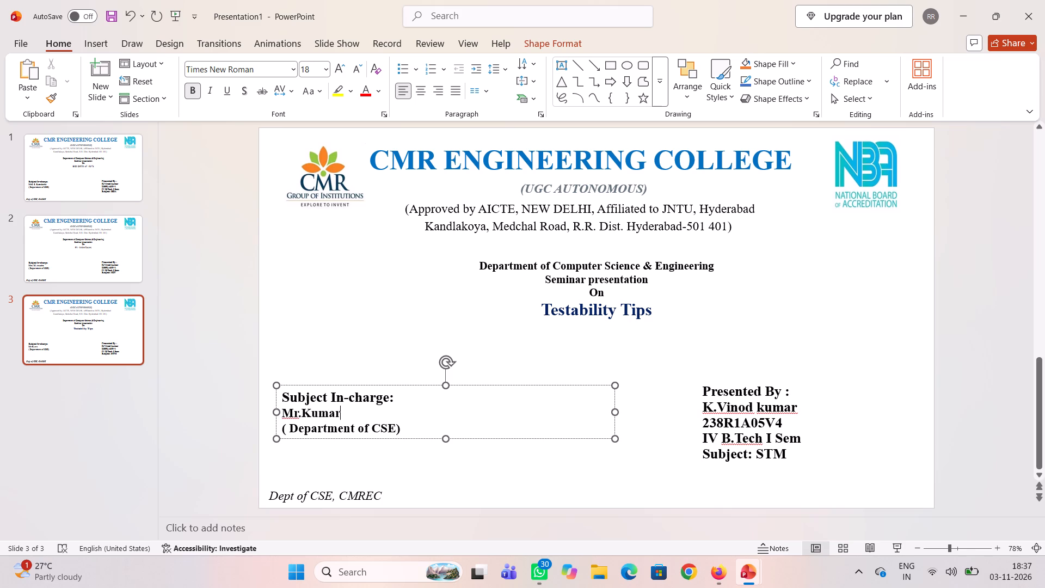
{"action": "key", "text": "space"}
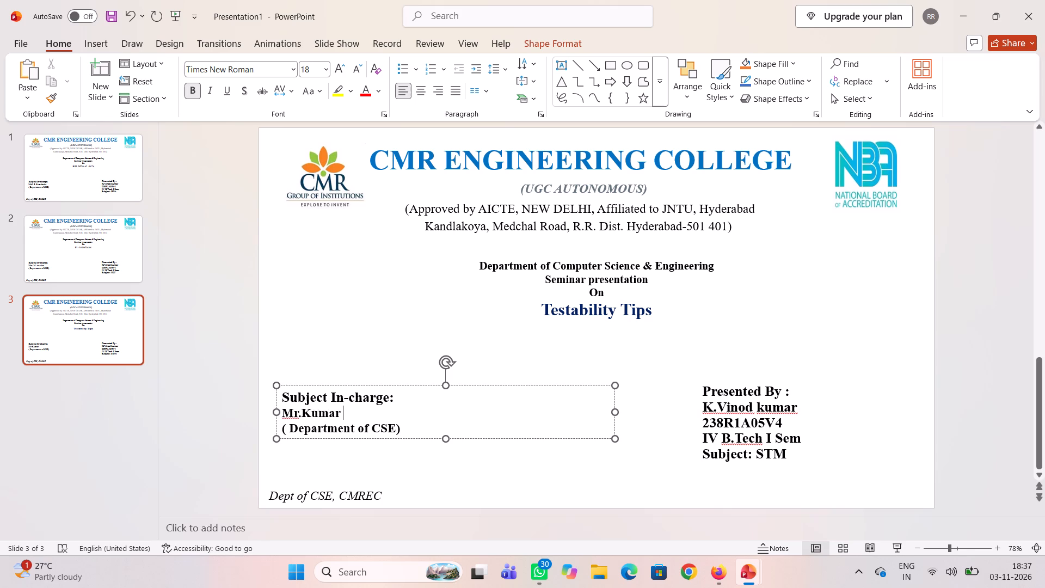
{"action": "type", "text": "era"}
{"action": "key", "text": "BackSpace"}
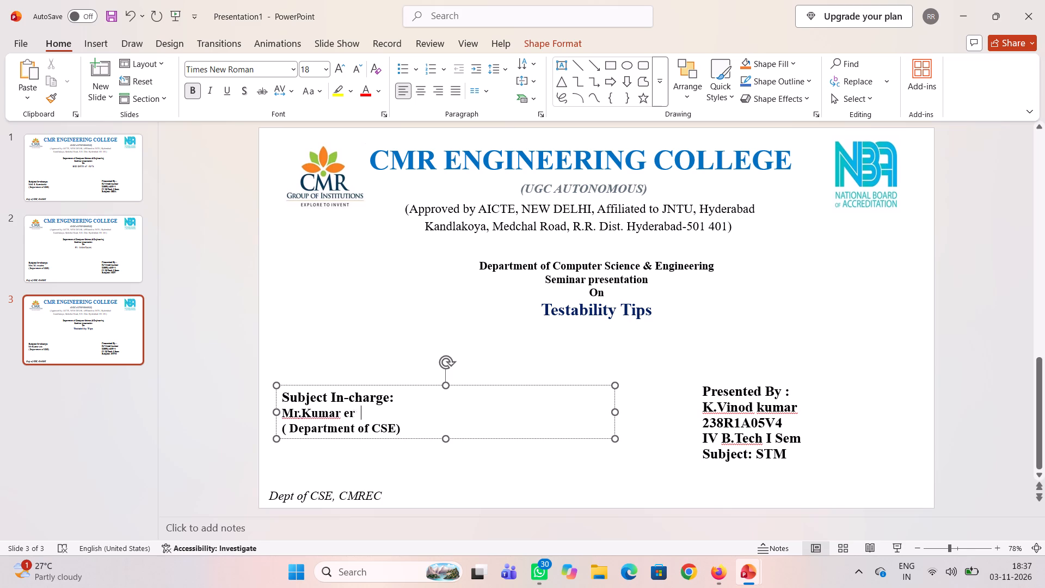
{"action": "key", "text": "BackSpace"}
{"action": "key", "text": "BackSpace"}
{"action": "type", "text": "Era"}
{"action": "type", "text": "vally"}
{"action": "left_click", "coordinate": [131, 278]}
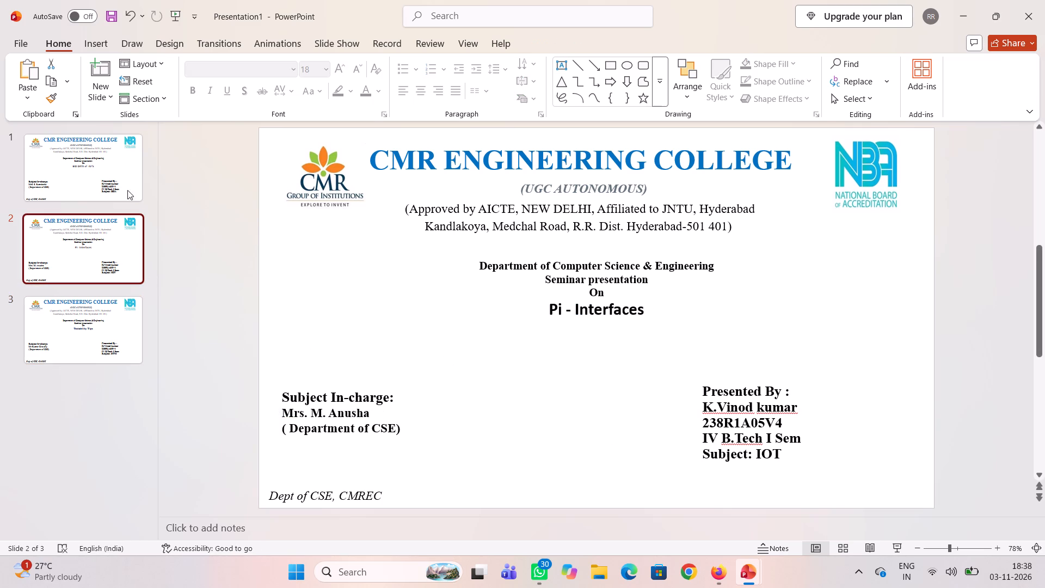
Save the three-slide presentation to this PC's Downloads folder as a PowerPoint Presentation named vinod templates.
{"action": "left_click", "coordinate": [111, 175]}
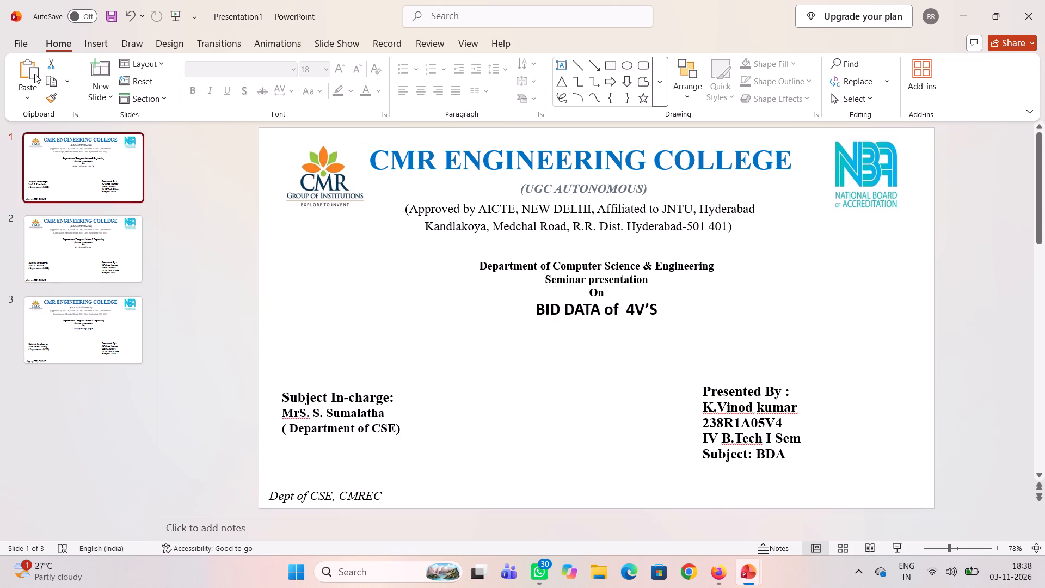
{"action": "left_click", "coordinate": [10, 39]}
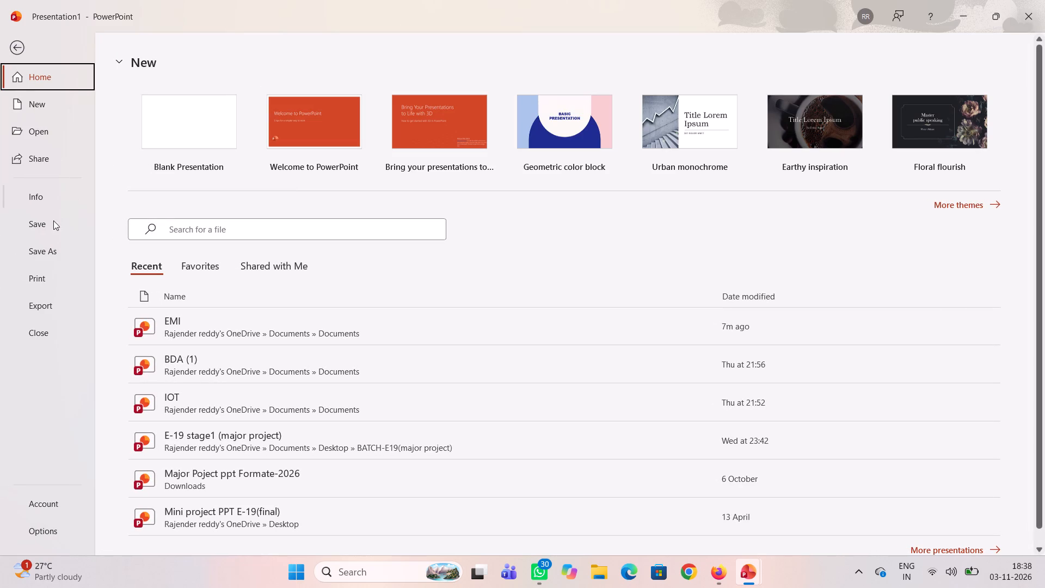
{"action": "left_click", "coordinate": [55, 246]}
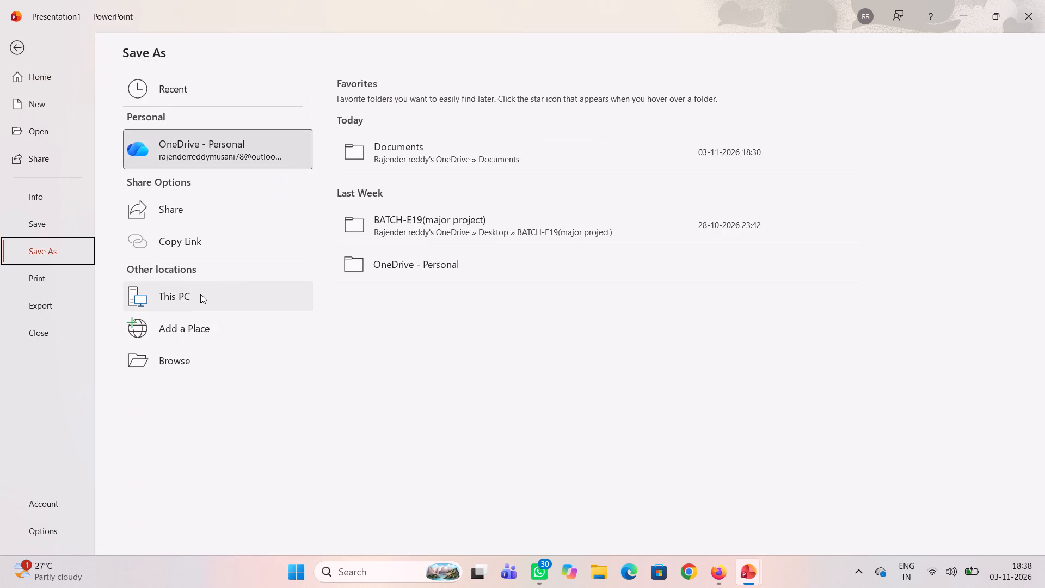
{"action": "left_click", "coordinate": [200, 294]}
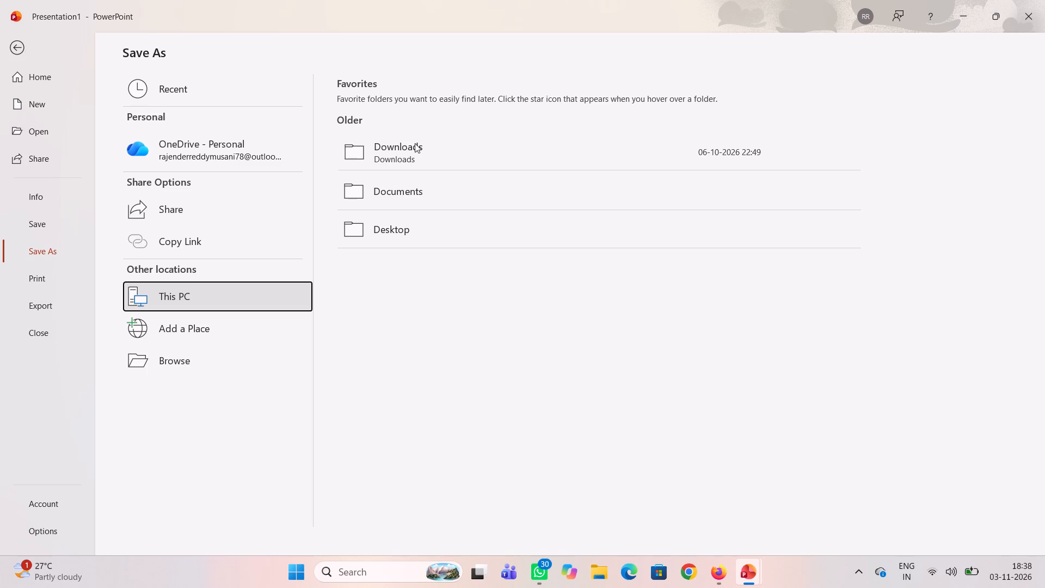
{"action": "left_click", "coordinate": [415, 143]}
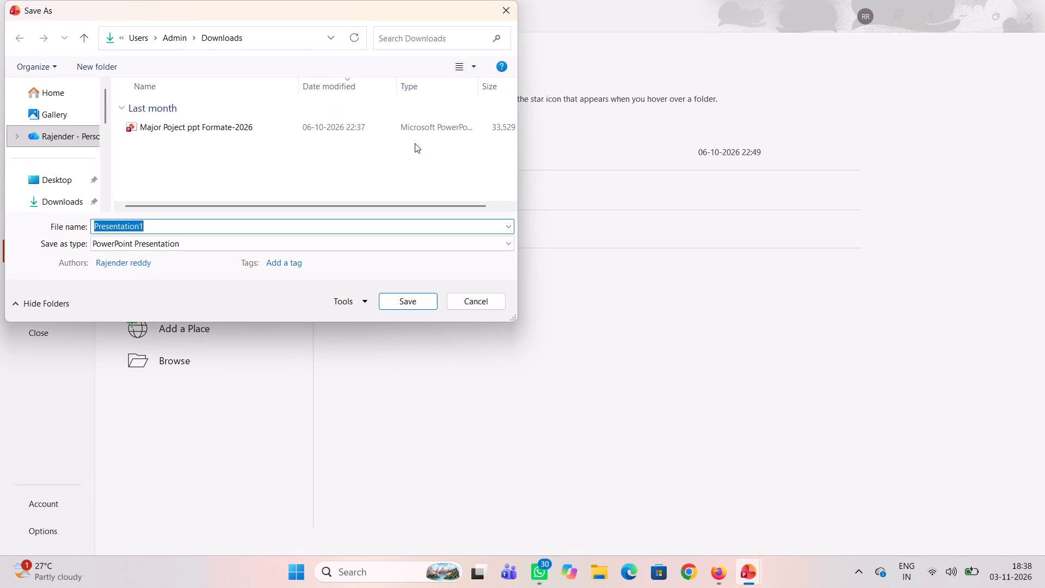
{"action": "key", "text": "BackSpace"}
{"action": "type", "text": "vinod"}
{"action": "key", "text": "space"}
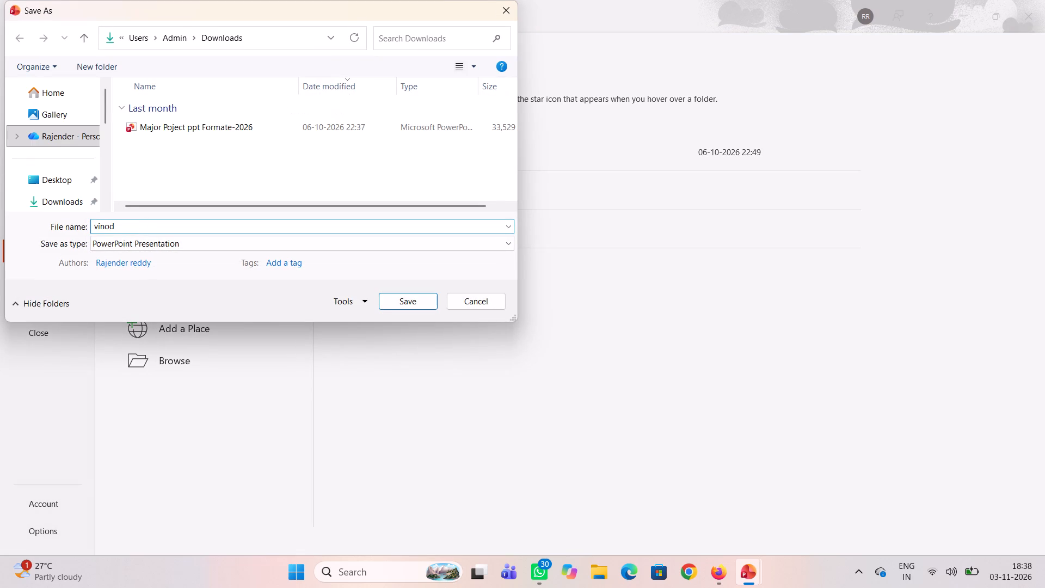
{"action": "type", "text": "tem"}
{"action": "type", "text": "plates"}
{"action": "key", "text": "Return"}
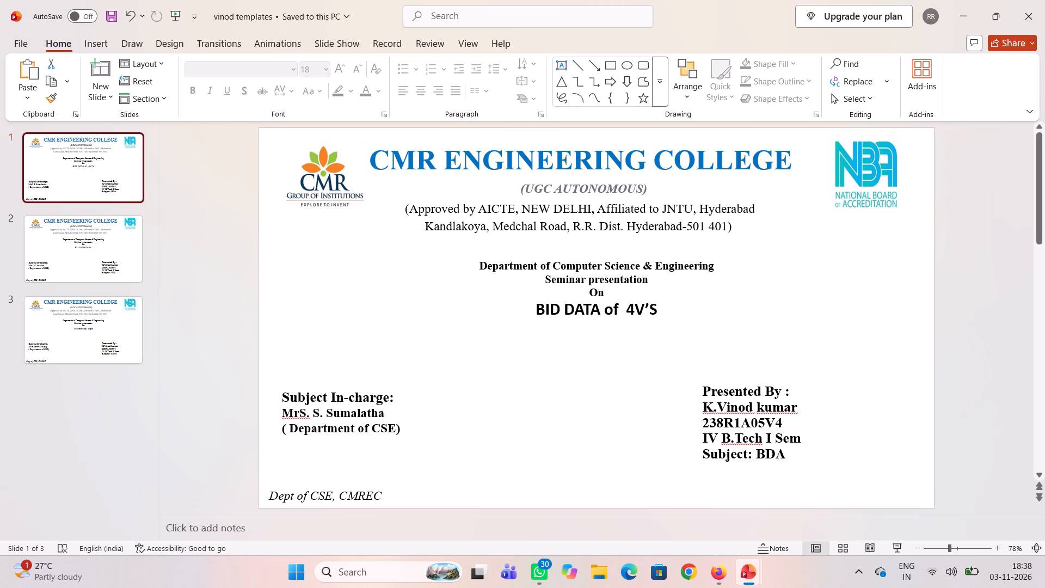
Close the vinod templates presentation and the EMI presentation.
{"action": "left_click", "coordinate": [1024, 22]}
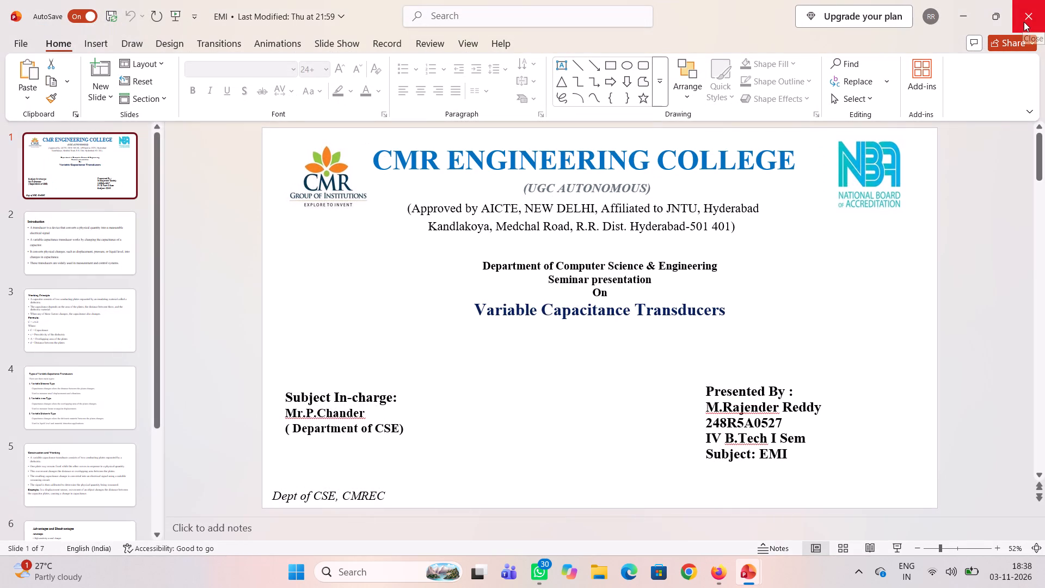
{"action": "left_click", "coordinate": [1024, 22]}
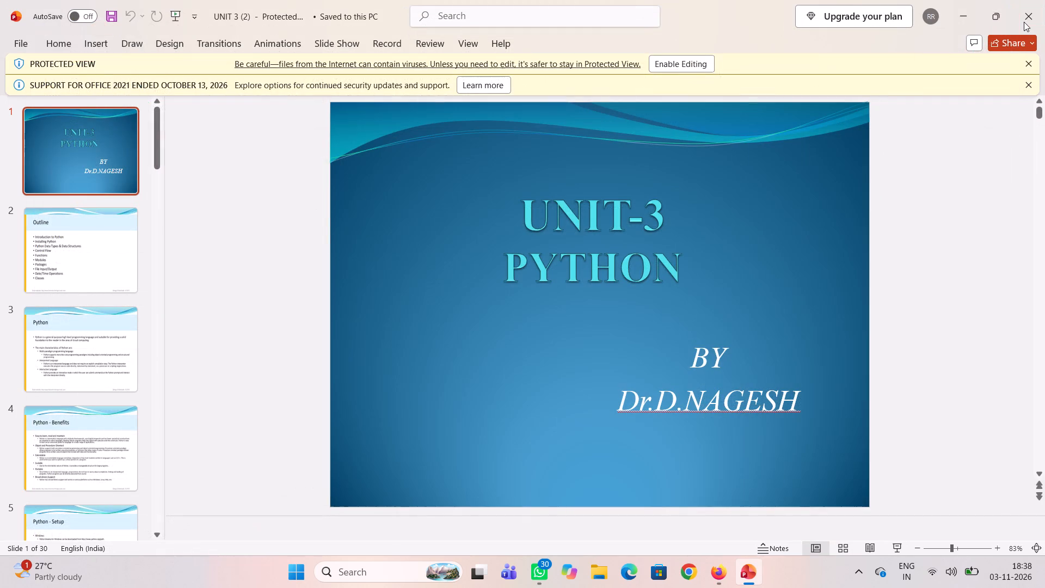
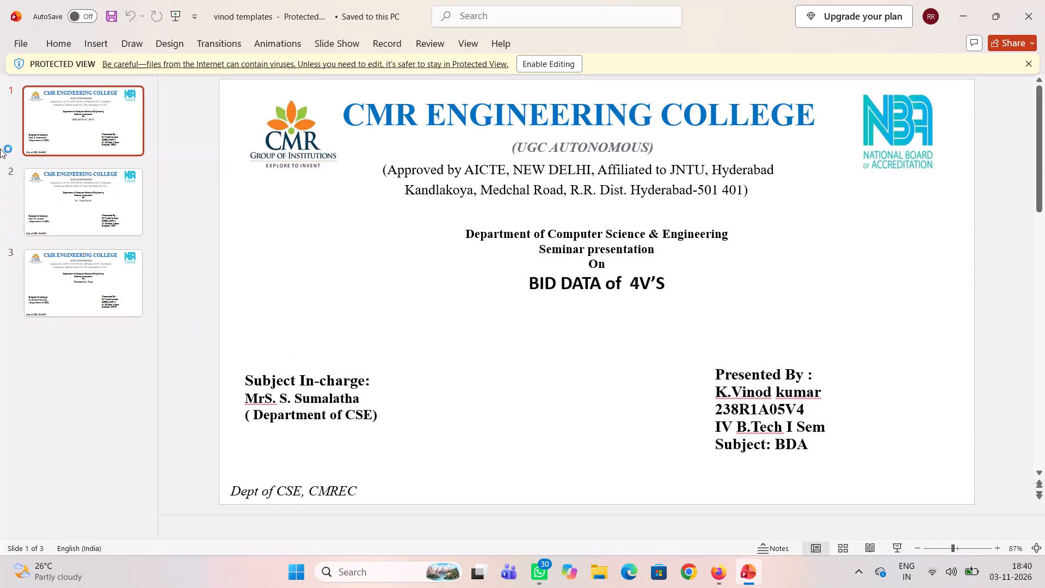
Open the EMI presentation from the recent files.
{"action": "left_click", "coordinate": [12, 40]}
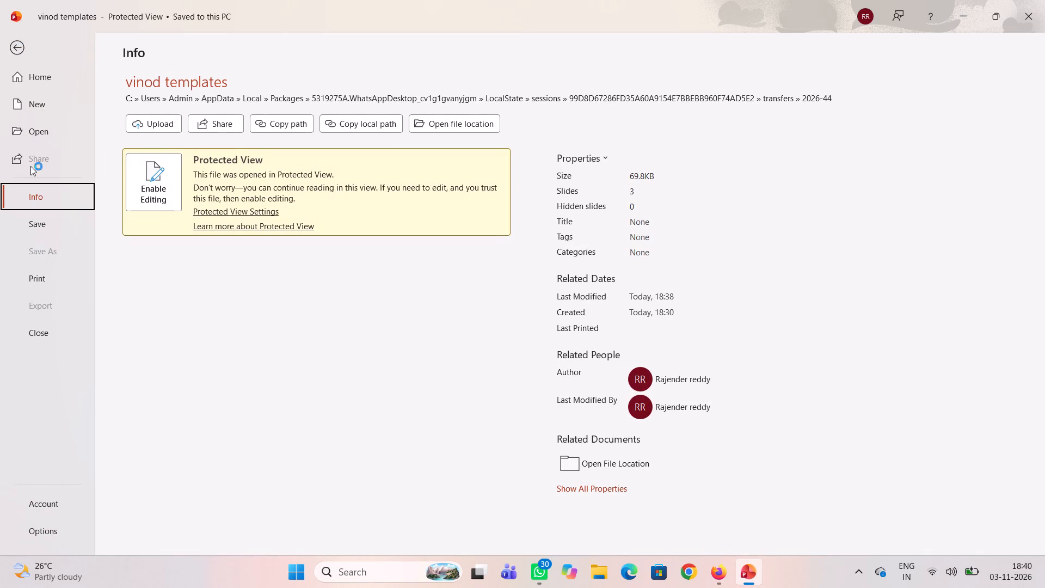
{"action": "left_click", "coordinate": [39, 72]}
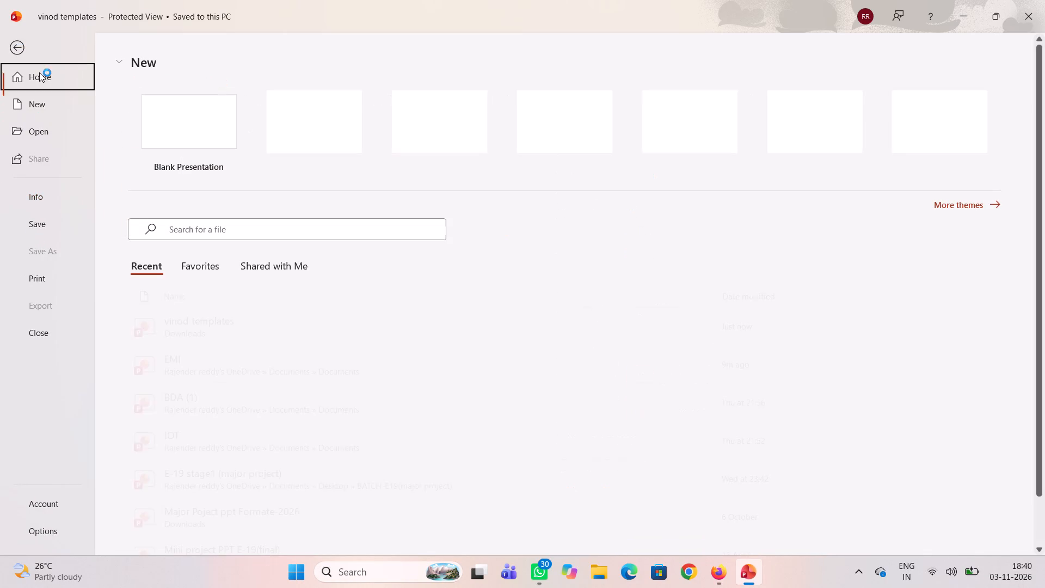
{"action": "double_click", "coordinate": [182, 367]}
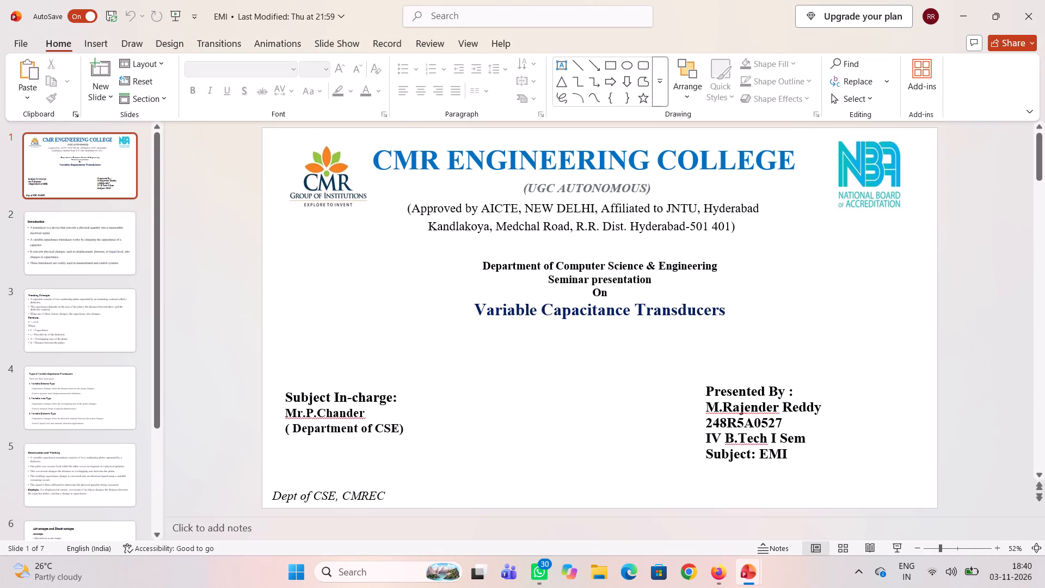
Replace the Presented By block on the EMI title slide with the copied student block and set its subject to EMI.
{"action": "left_click_drag", "start_coordinate": [708, 387], "coordinate": [792, 453]}
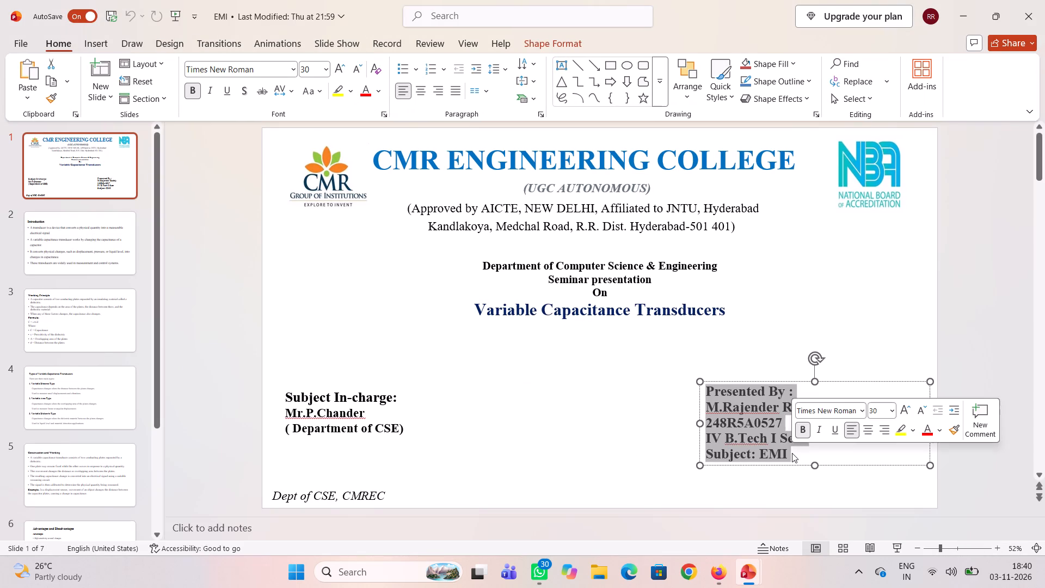
{"action": "key", "text": "ctrl+v"}
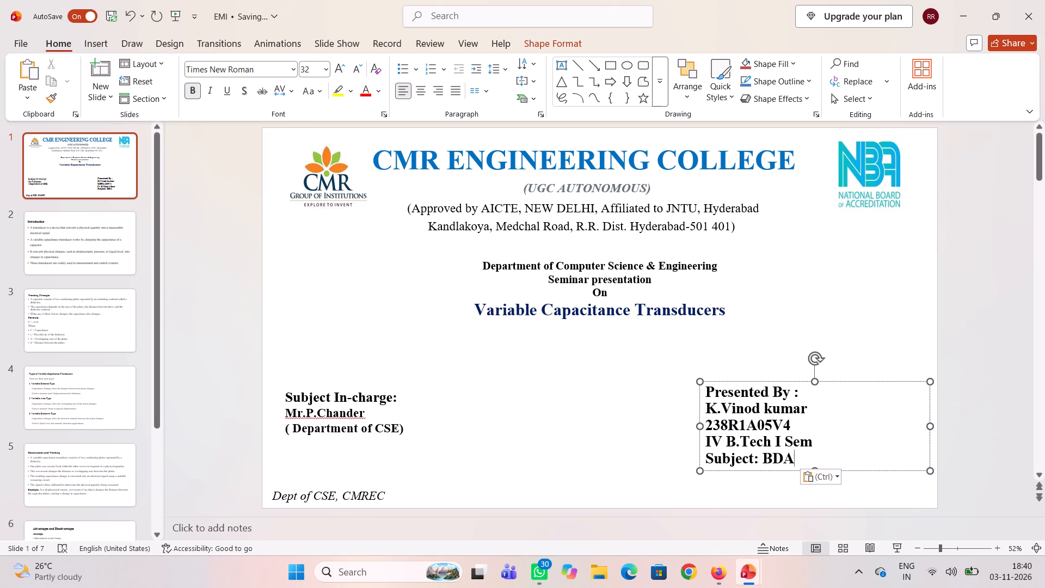
{"action": "key", "text": "BackSpace"}
{"action": "key", "text": "BackSpace"}
{"action": "key", "text": "BackSpace"}
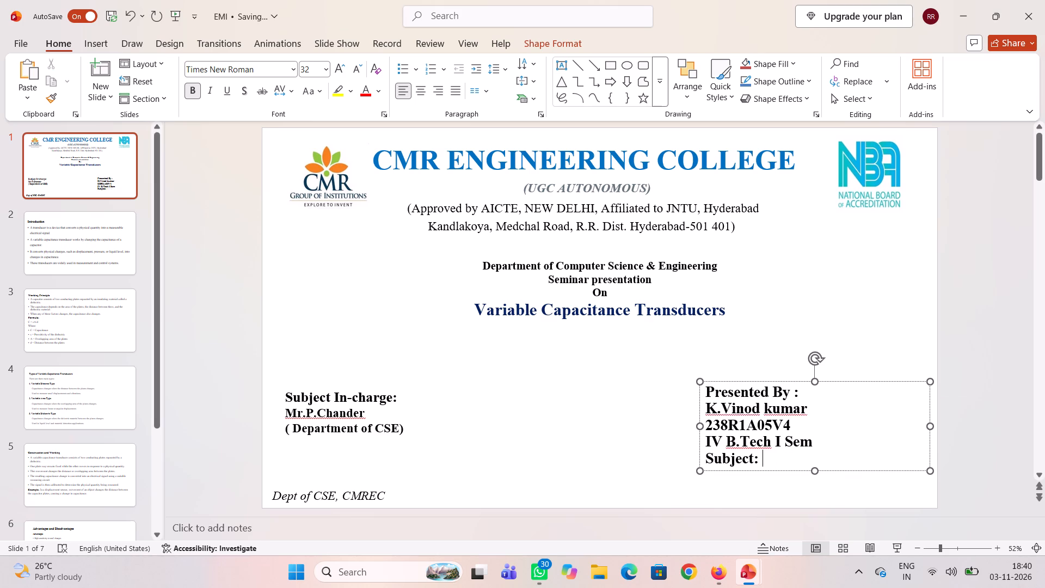
{"action": "type", "text": "EMI"}
Delete the final THANK YOU slide from the EMI presentation.
{"action": "scroll", "coordinate": [75, 358], "scroll_direction": "down", "scroll_amount": 7}
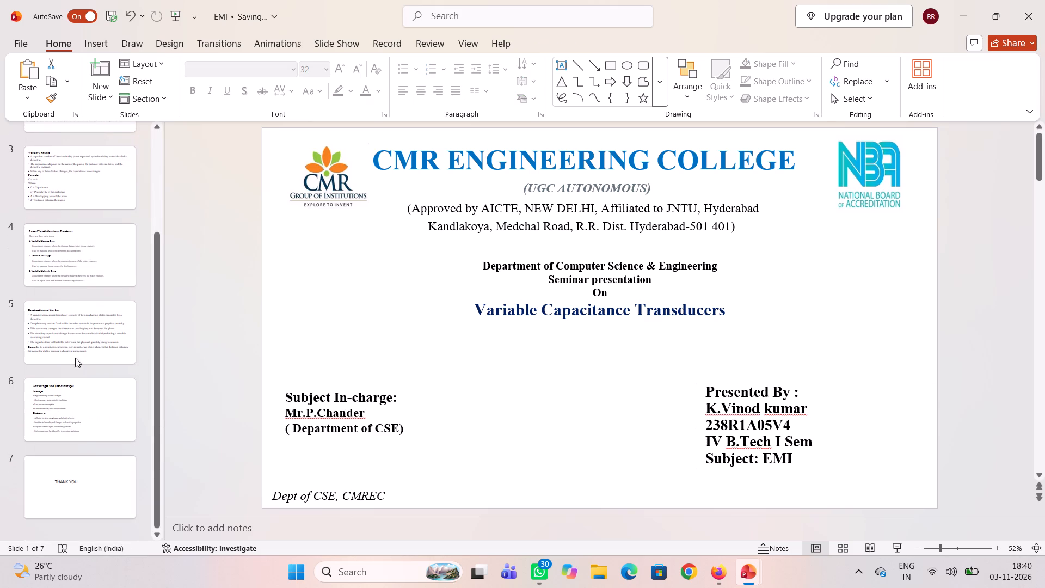
{"action": "scroll", "coordinate": [75, 358], "scroll_direction": "down", "scroll_amount": 5}
{"action": "left_click", "coordinate": [83, 496]}
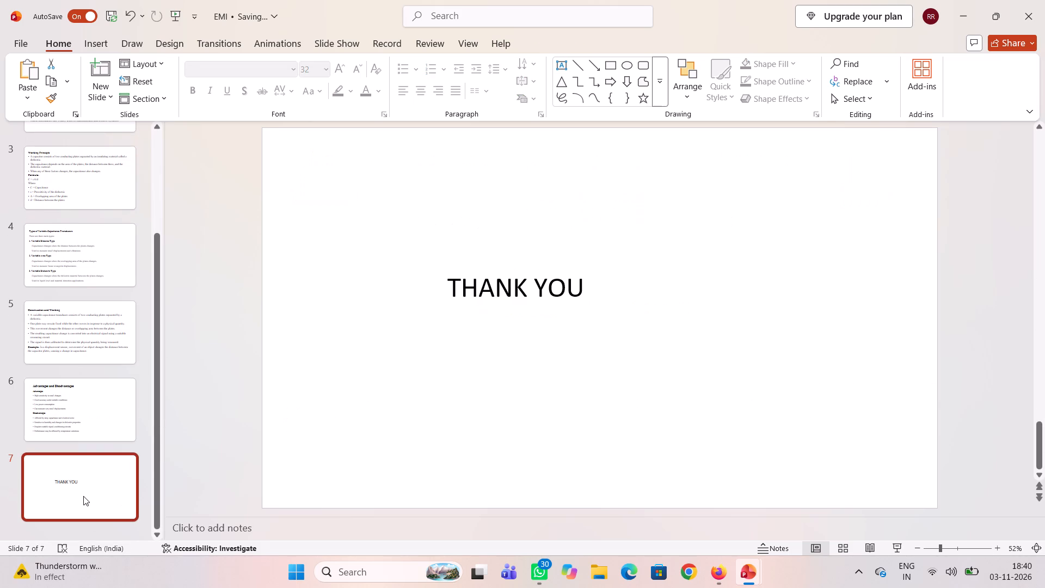
{"action": "key", "text": "Delete"}
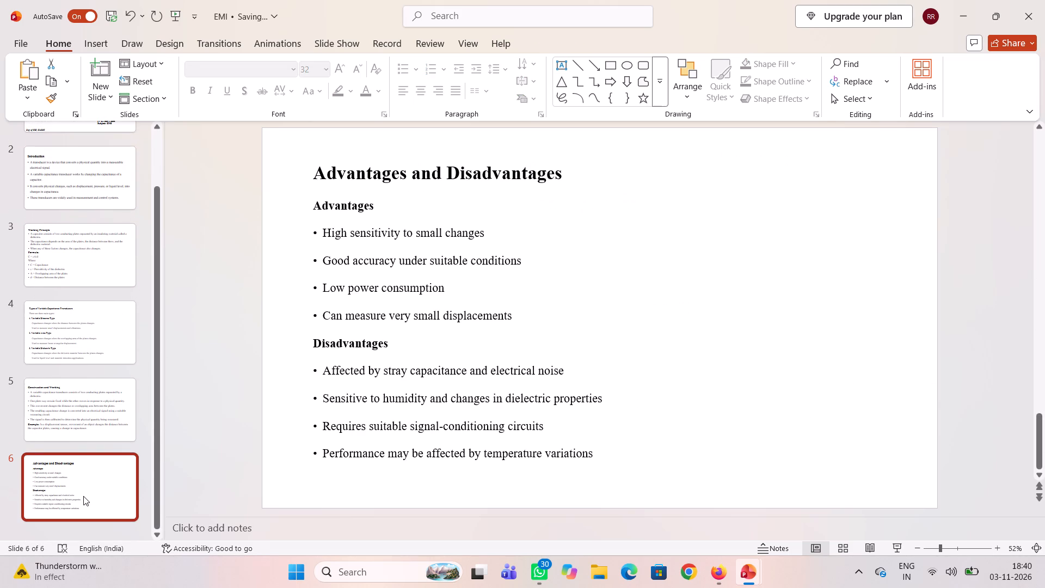
Look through the remaining slides of the EMI presentation from the last one back to the title slide.
{"action": "scroll", "coordinate": [83, 496], "scroll_direction": "up", "scroll_amount": 5}
{"action": "scroll", "coordinate": [83, 496], "scroll_direction": "down", "scroll_amount": 2}
{"action": "left_click", "coordinate": [79, 428]}
{"action": "left_click", "coordinate": [78, 470]}
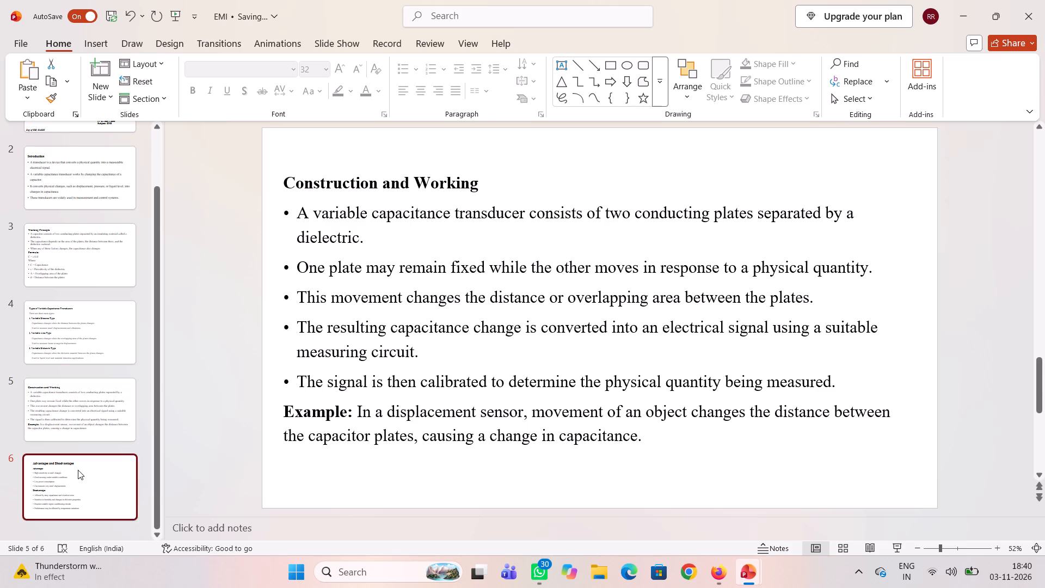
{"action": "left_click", "coordinate": [74, 342]}
{"action": "left_click", "coordinate": [77, 272]}
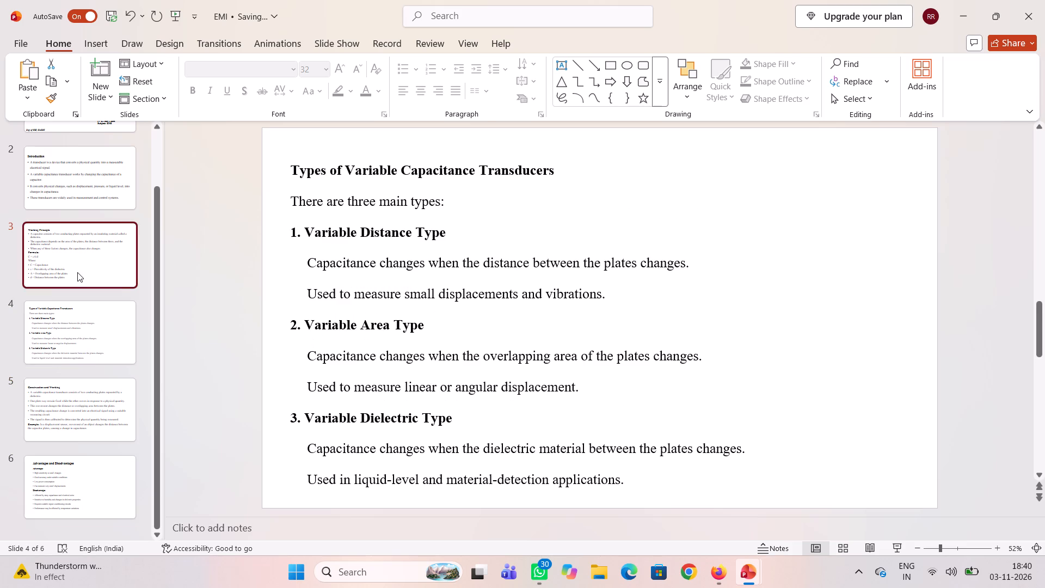
{"action": "left_click", "coordinate": [79, 184]}
{"action": "scroll", "coordinate": [79, 184], "scroll_direction": "up", "scroll_amount": 1}
{"action": "left_click", "coordinate": [79, 184]}
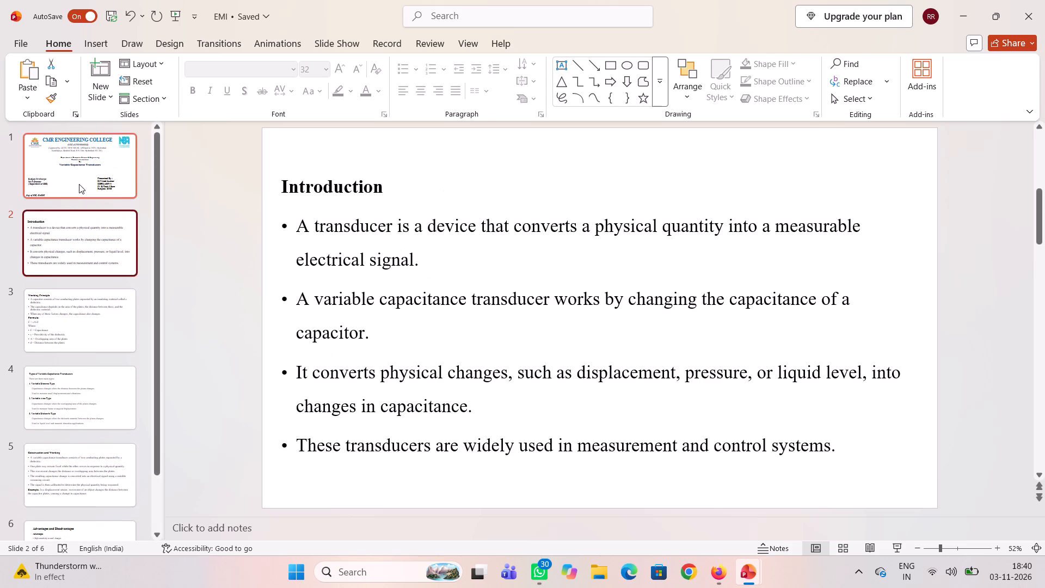
{"action": "scroll", "coordinate": [79, 184], "scroll_direction": "up", "scroll_amount": 1}
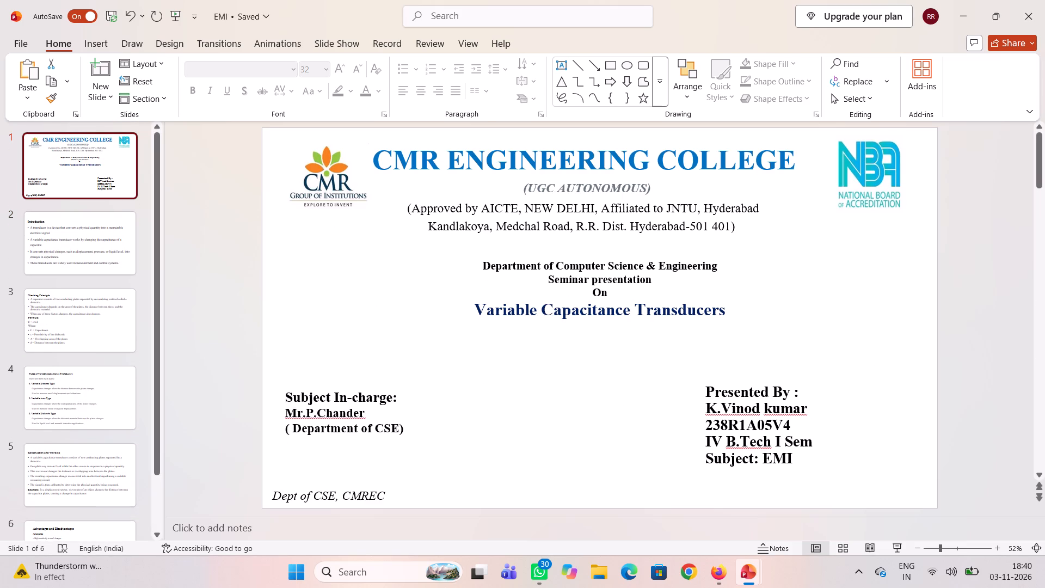
Save a copy of the presentation to this PC's Downloads folder as a PowerPoint Presentation named vinod emi.
{"action": "left_click", "coordinate": [22, 35]}
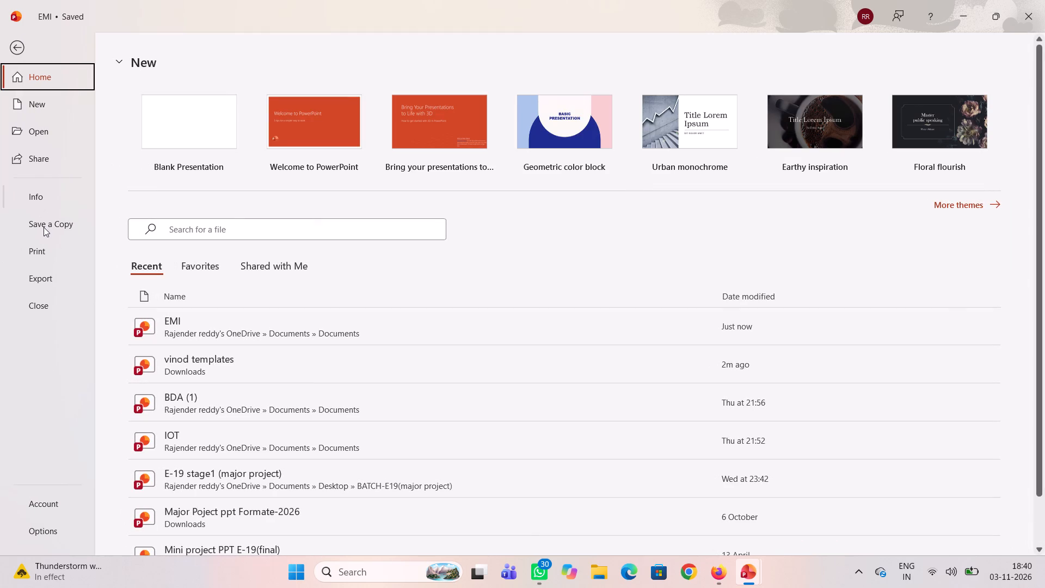
{"action": "left_click", "coordinate": [44, 227]}
{"action": "left_click", "coordinate": [181, 290]}
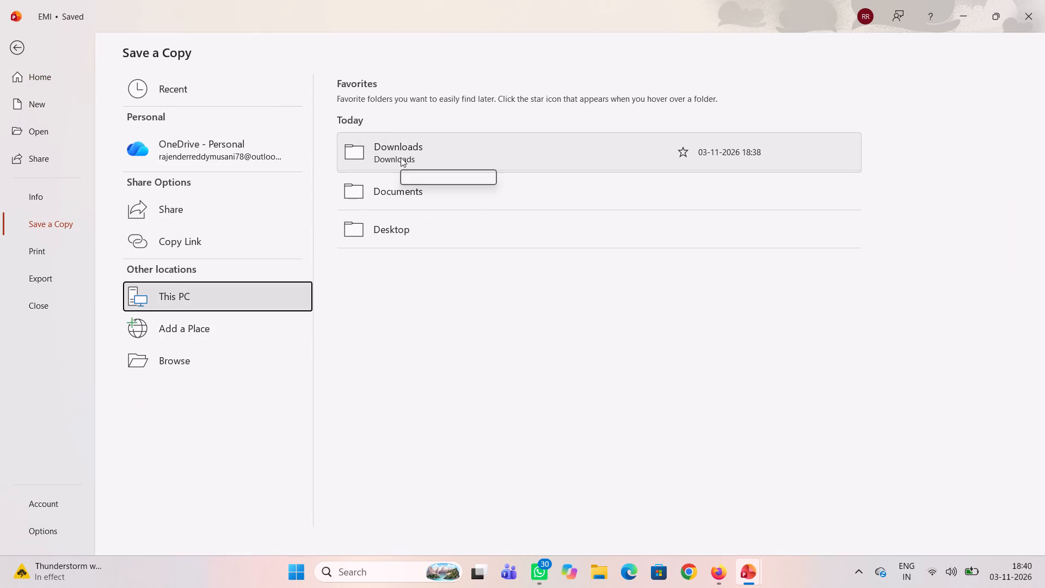
{"action": "left_click", "coordinate": [402, 158]}
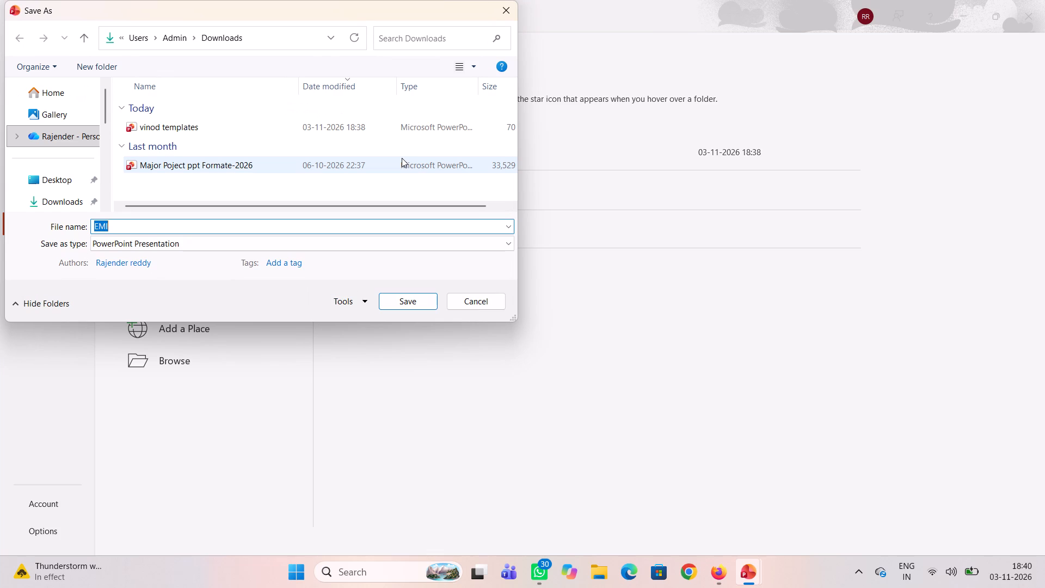
{"action": "key", "text": "BackSpace"}
{"action": "key", "text": "BackSpace"}
{"action": "type", "text": "vinod emi"}
{"action": "key", "text": "Return"}
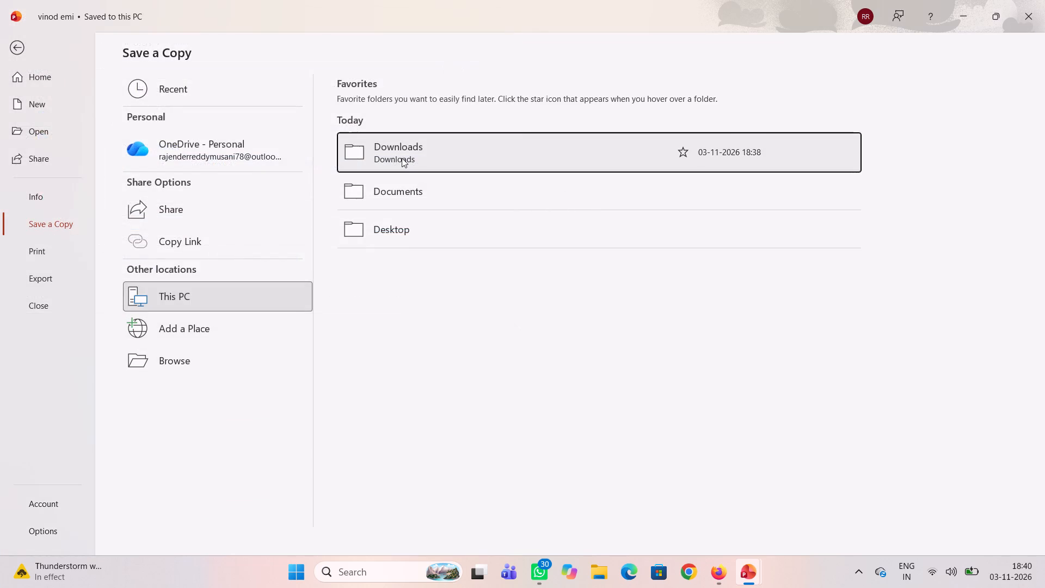
Close the vinod emi presentation.
{"action": "left_click", "coordinate": [1018, 27]}
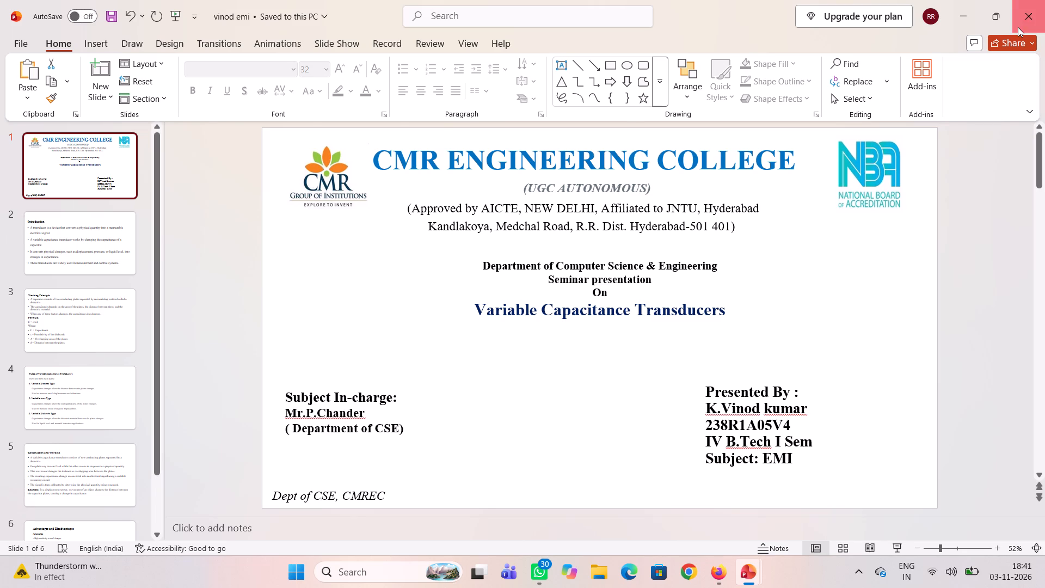
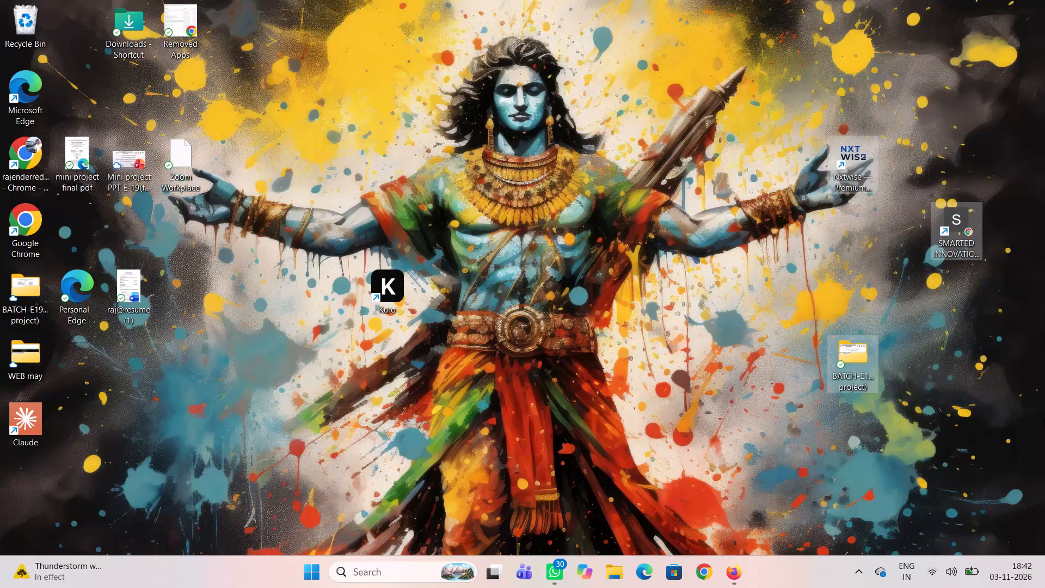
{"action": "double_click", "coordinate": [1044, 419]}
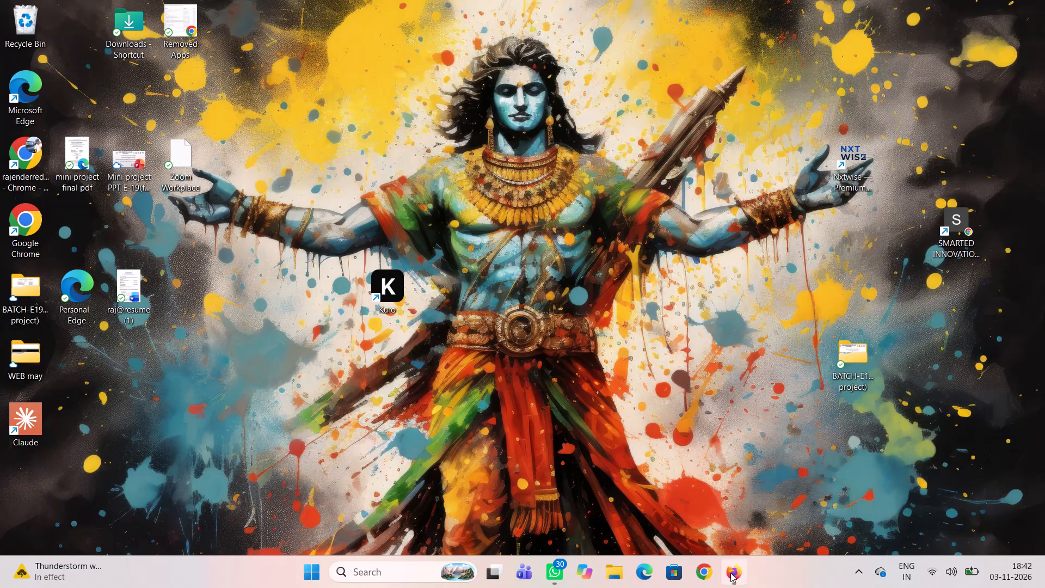
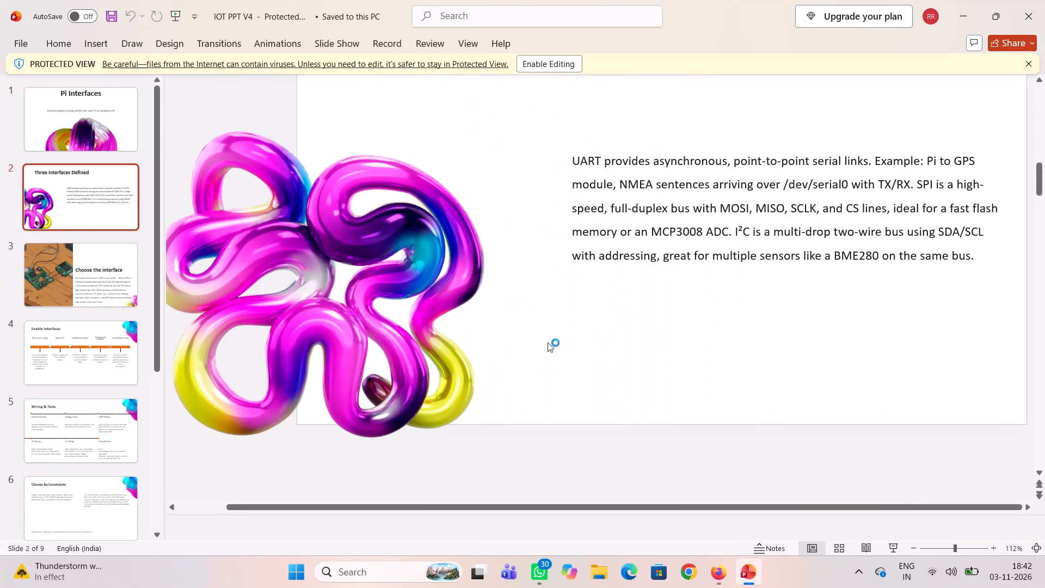
Enable editing of the IOT PPT V4 presentation and delete its closing Thank you slide.
{"action": "scroll", "coordinate": [103, 421], "scroll_direction": "down", "scroll_amount": 7}
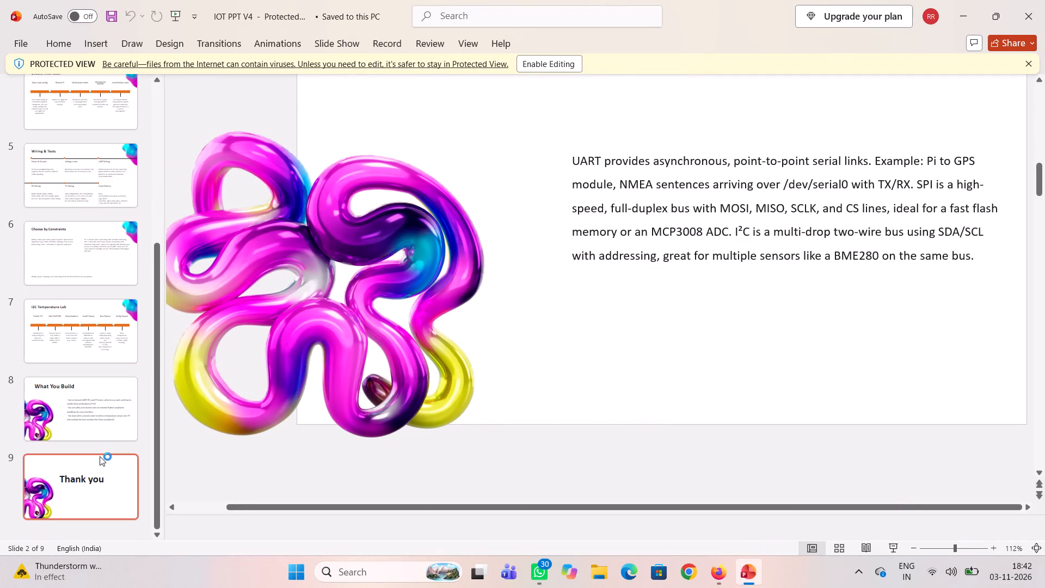
{"action": "left_click", "coordinate": [100, 458]}
{"action": "key", "text": "Delete"}
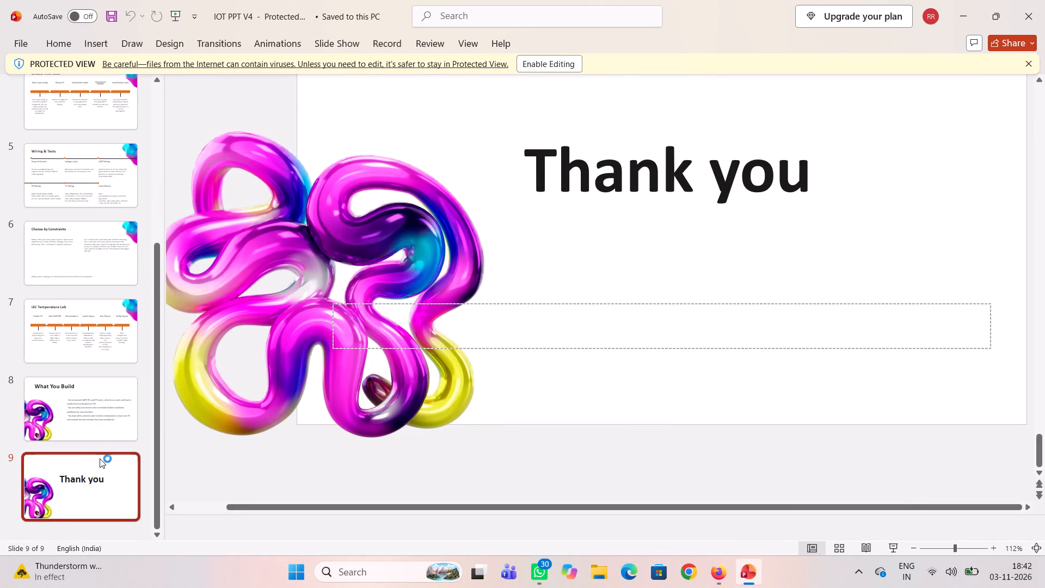
{"action": "left_click", "coordinate": [549, 65]}
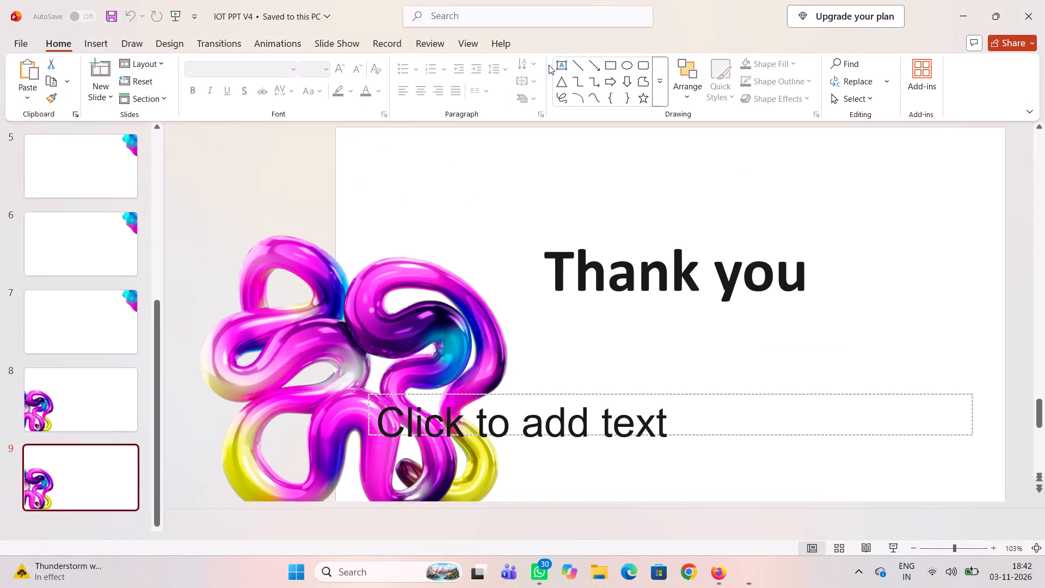
{"action": "key", "text": "Delete"}
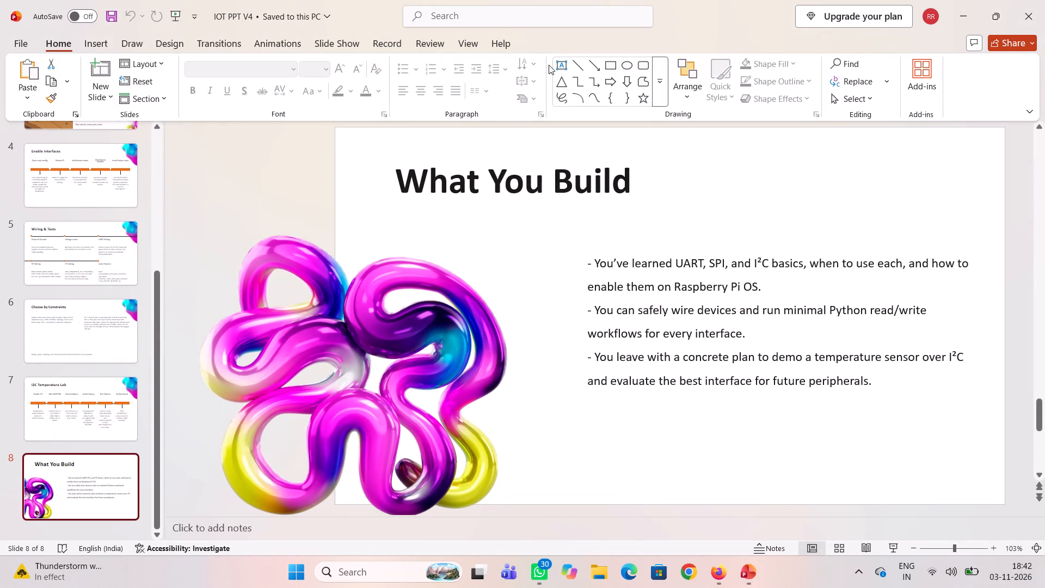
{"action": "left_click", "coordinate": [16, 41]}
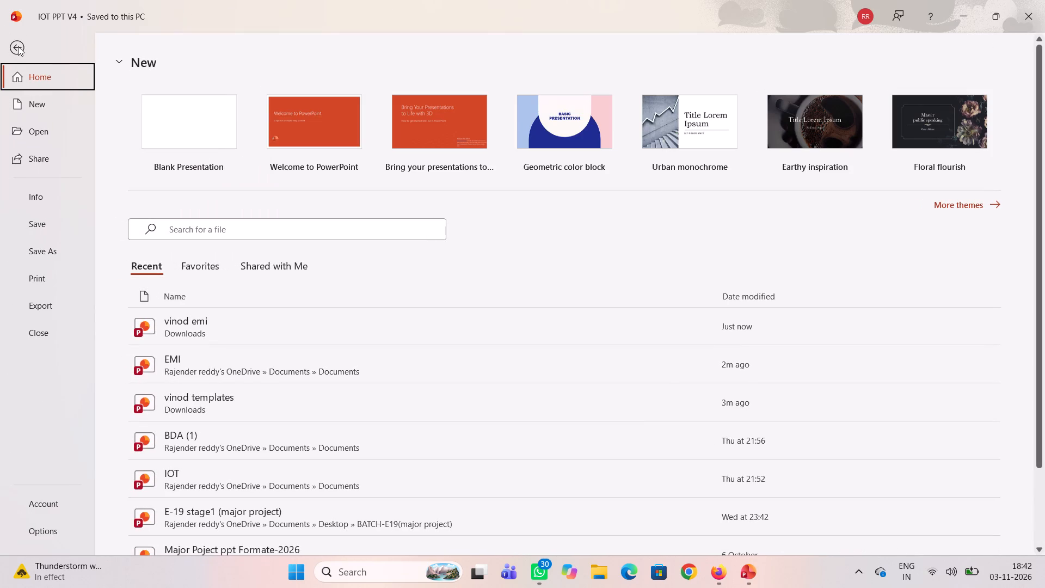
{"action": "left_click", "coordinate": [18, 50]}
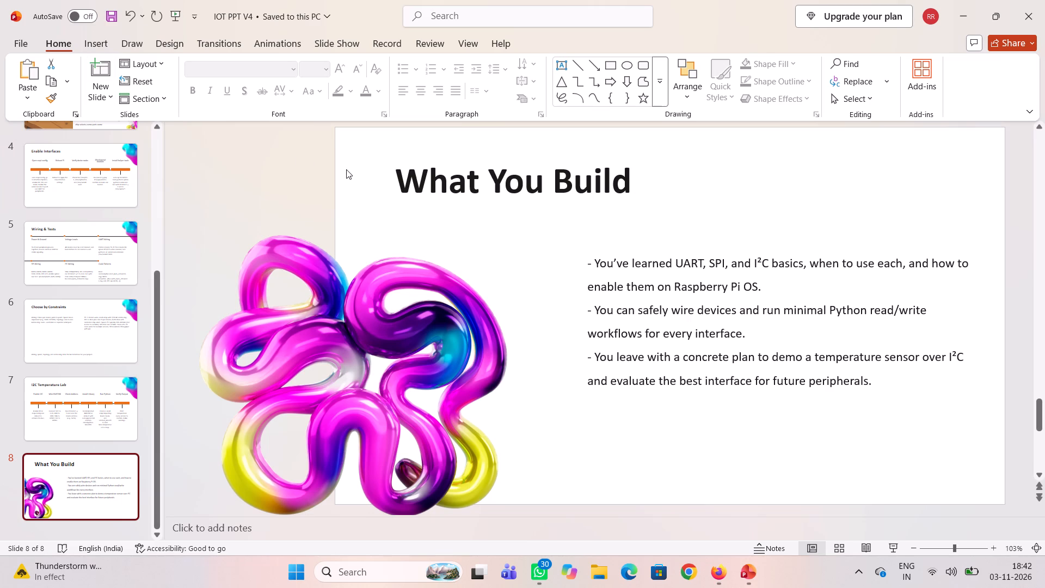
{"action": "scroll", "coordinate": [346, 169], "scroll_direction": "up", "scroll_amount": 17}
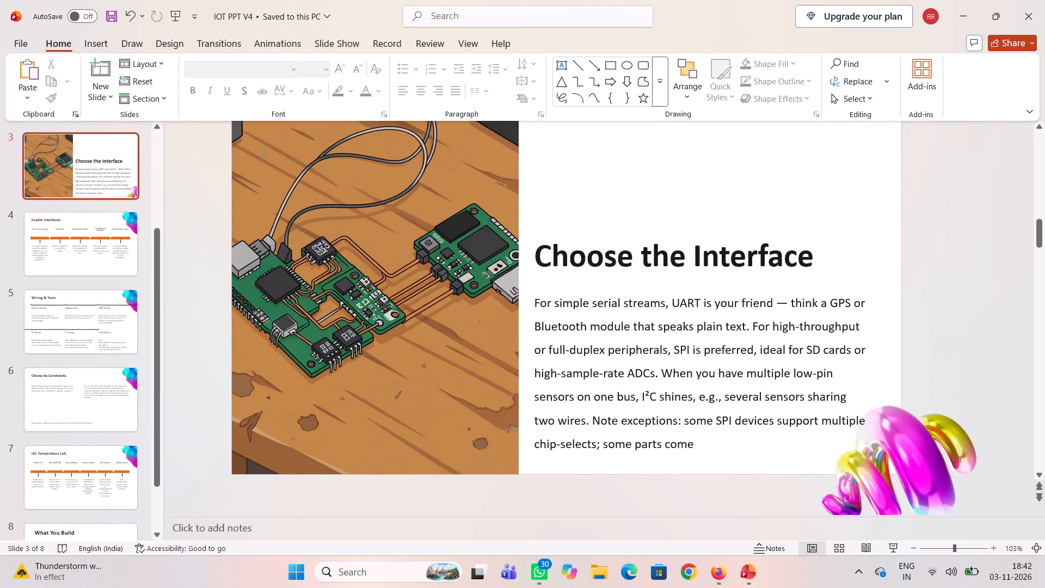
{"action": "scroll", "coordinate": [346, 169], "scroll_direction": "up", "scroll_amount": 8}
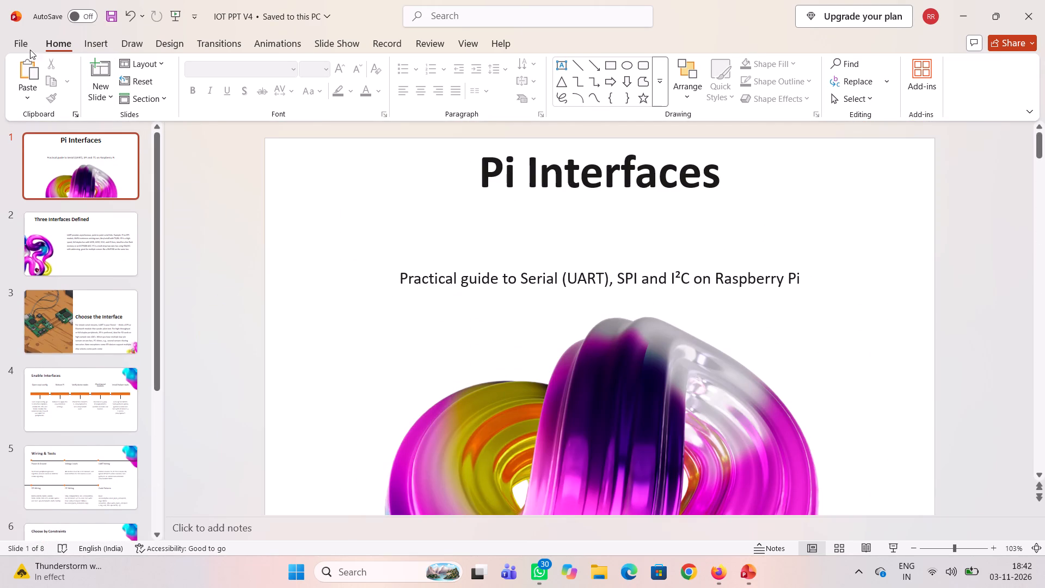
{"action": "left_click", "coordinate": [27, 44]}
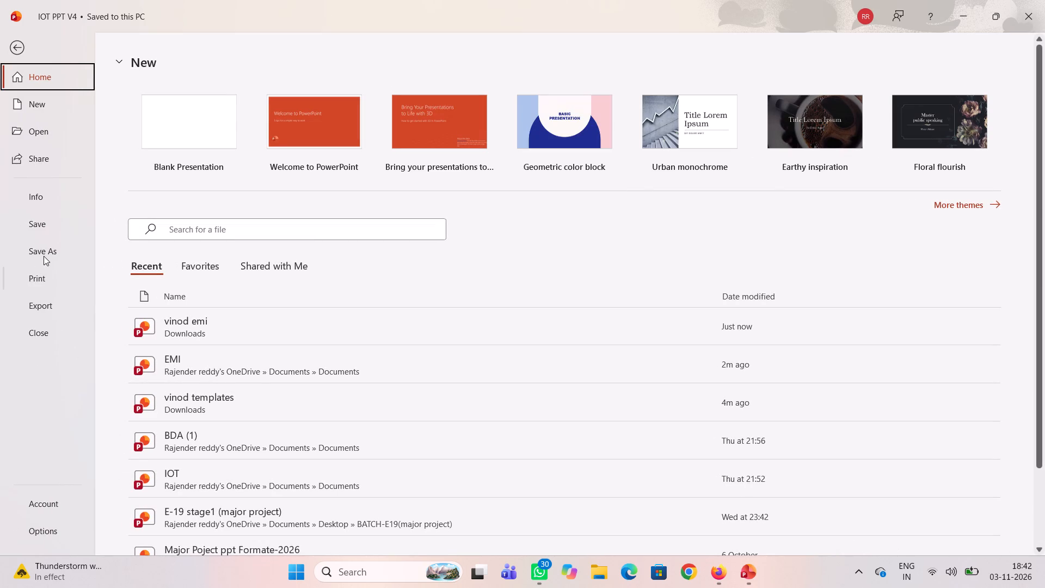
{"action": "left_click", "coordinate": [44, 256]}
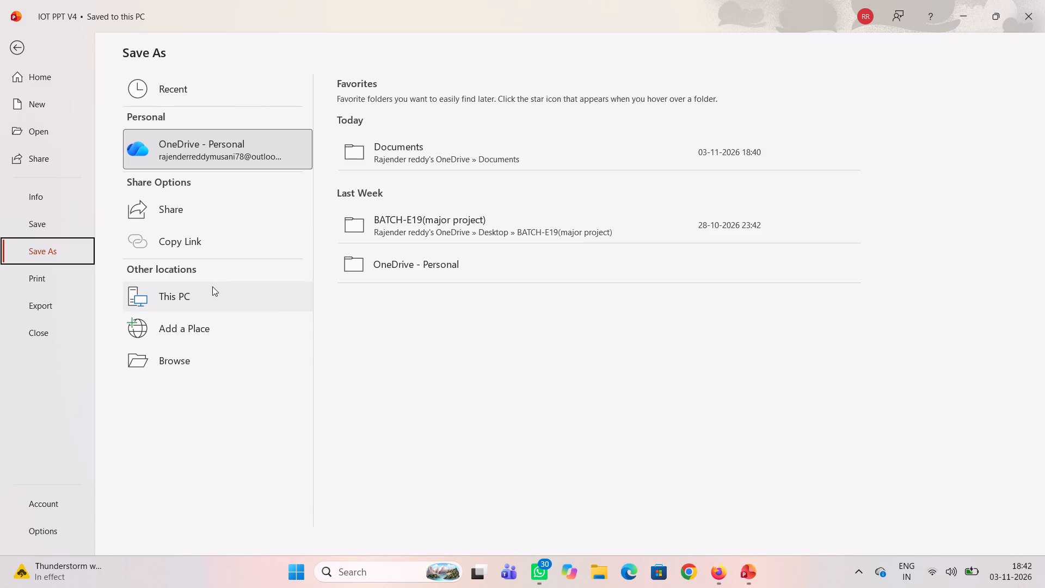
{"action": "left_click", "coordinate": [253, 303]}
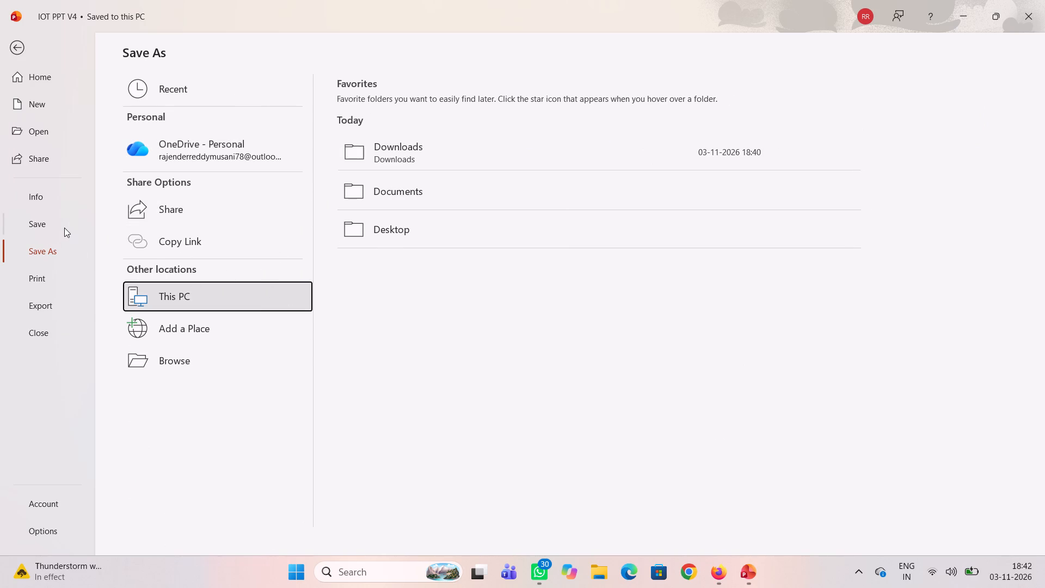
Open the recent file vinod templates and copy its IOT title slide on Pi - Interfaces.
{"action": "left_click", "coordinate": [51, 85]}
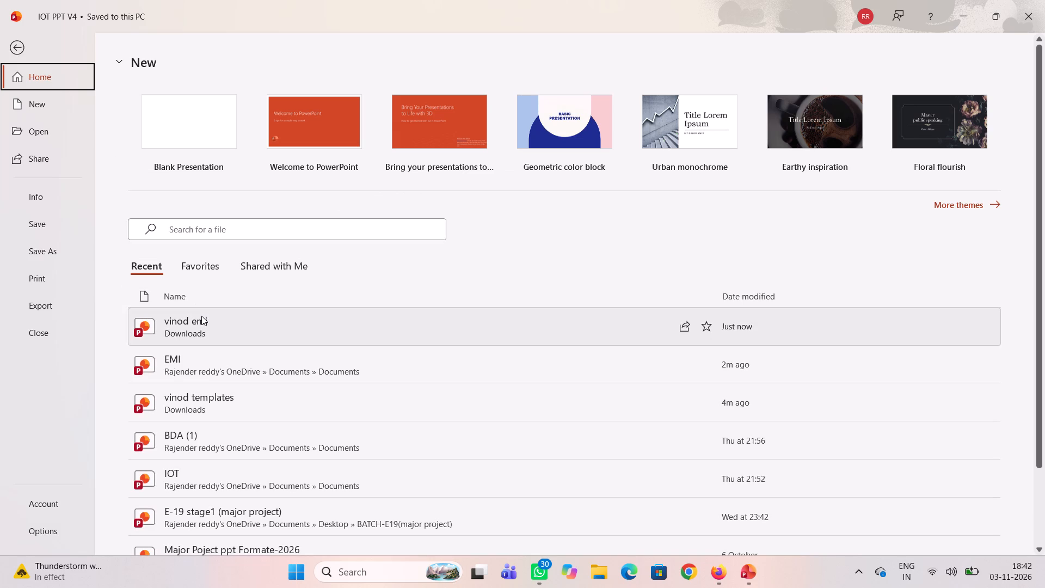
{"action": "left_click", "coordinate": [218, 405]}
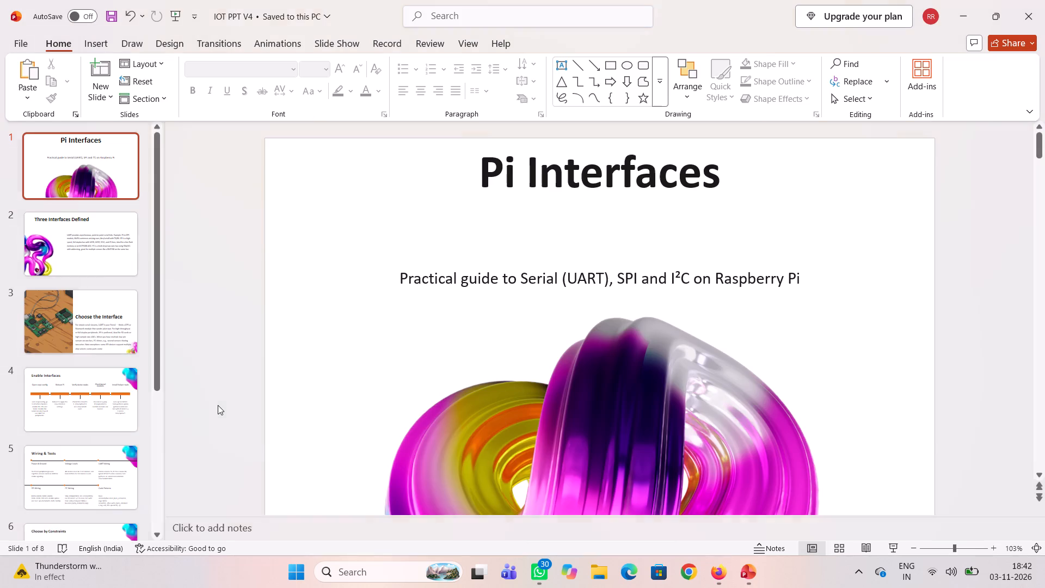
{"action": "left_click", "coordinate": [90, 260]}
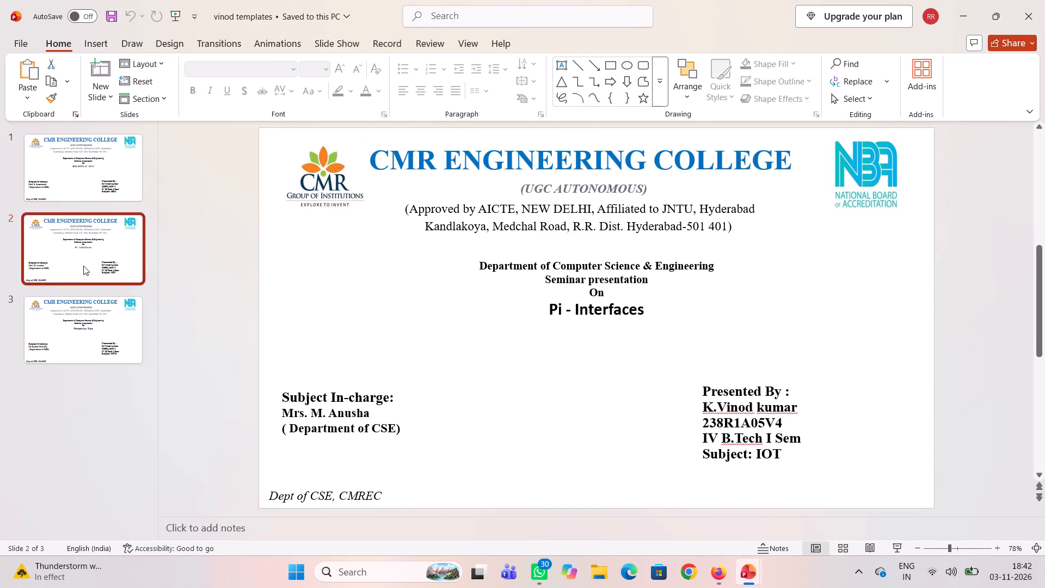
{"action": "key", "text": "ctrl+c"}
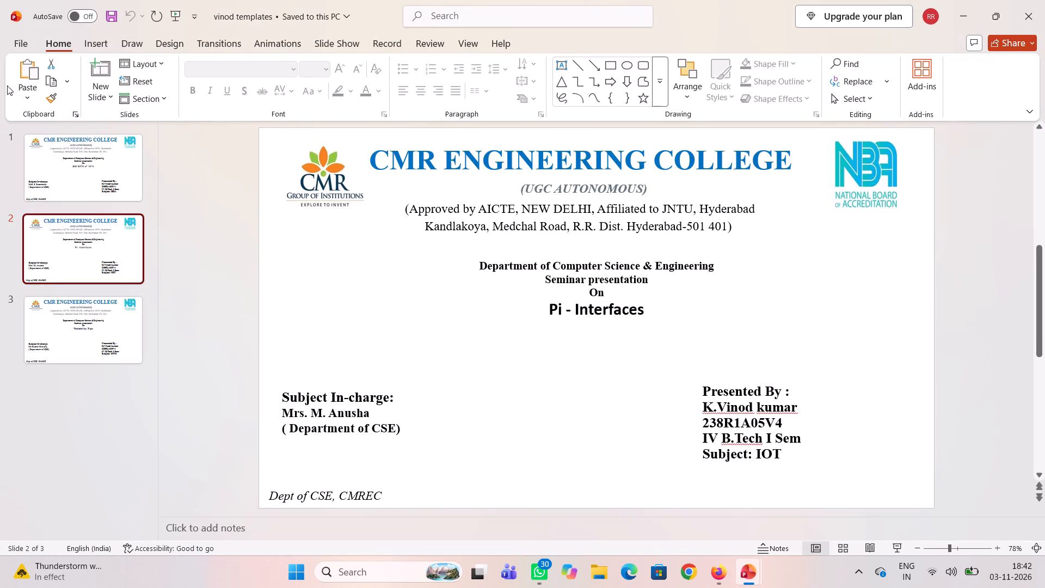
In IOT PPT V4, add a TITLE layout slide, paste the copied college title slide and make it the first slide.
{"action": "key", "text": "alt+Tab"}
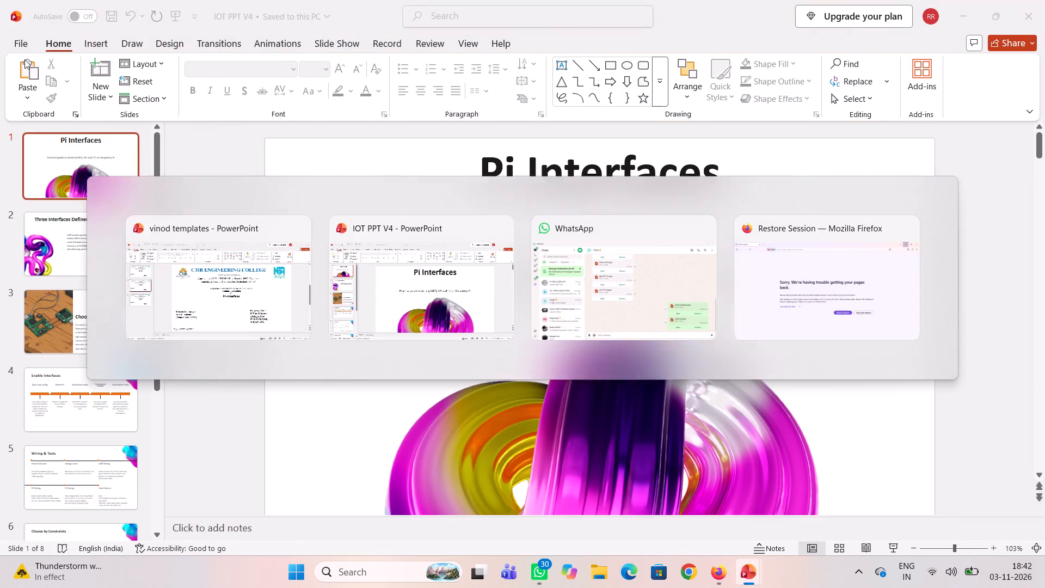
{"action": "left_click", "coordinate": [104, 81]}
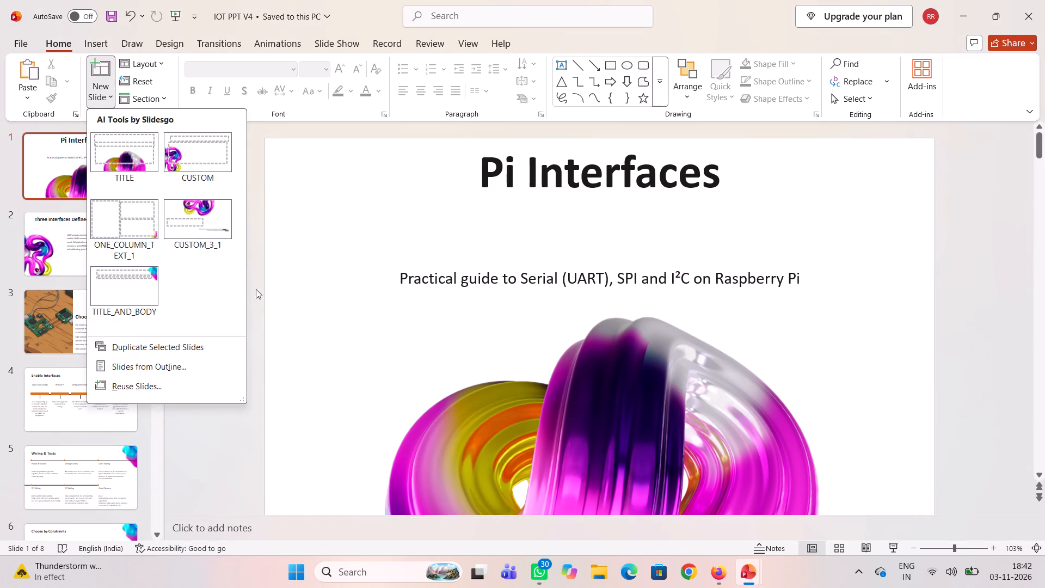
{"action": "left_click", "coordinate": [131, 155]}
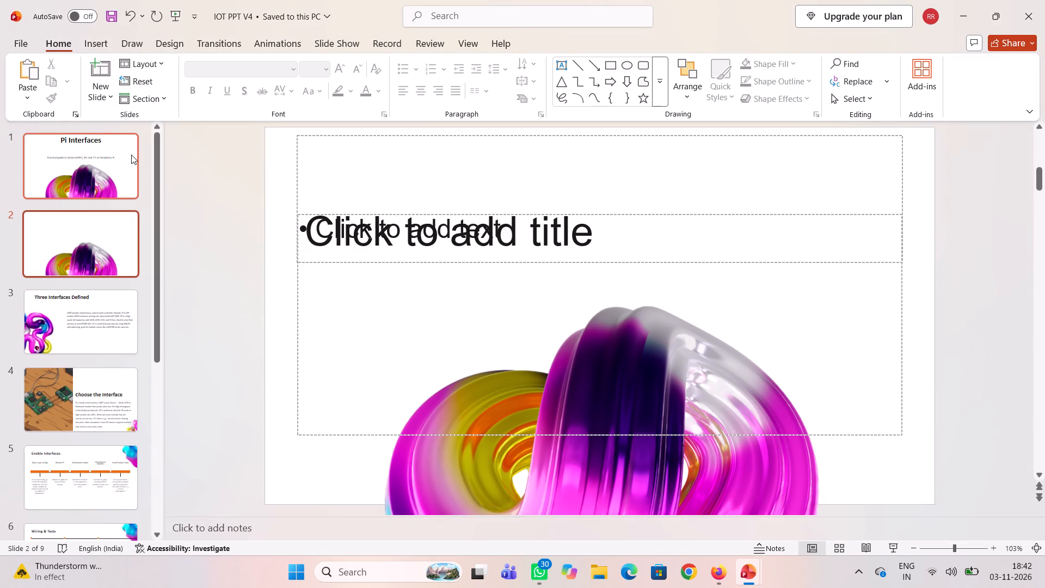
{"action": "key", "text": "ctrl+v"}
{"action": "left_click_drag", "start_coordinate": [99, 303], "coordinate": [101, 147]}
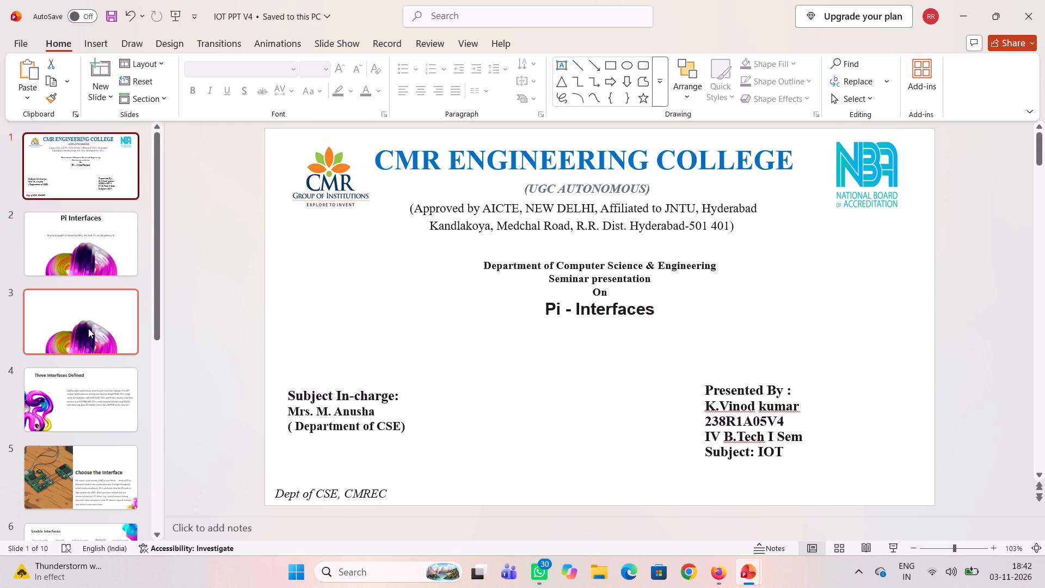
Delete the empty TITLE layout slide that follows the Pi Interfaces slide.
{"action": "left_click", "coordinate": [88, 329]}
{"action": "key", "text": "Delete"}
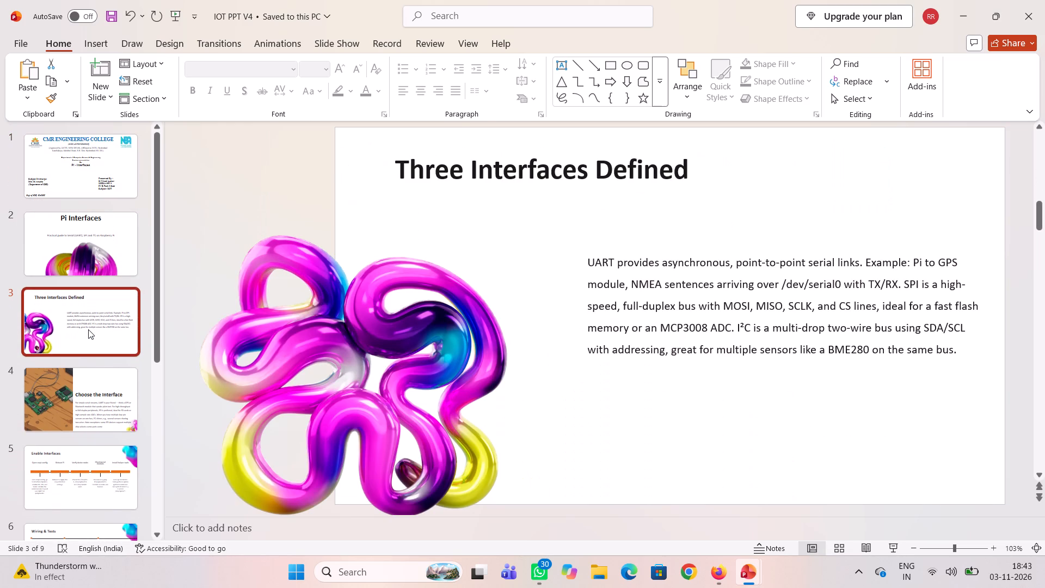
Check the slides, save the presentation in the Downloads folder as iot ppt v4, and close it.
{"action": "left_click", "coordinate": [87, 151]}
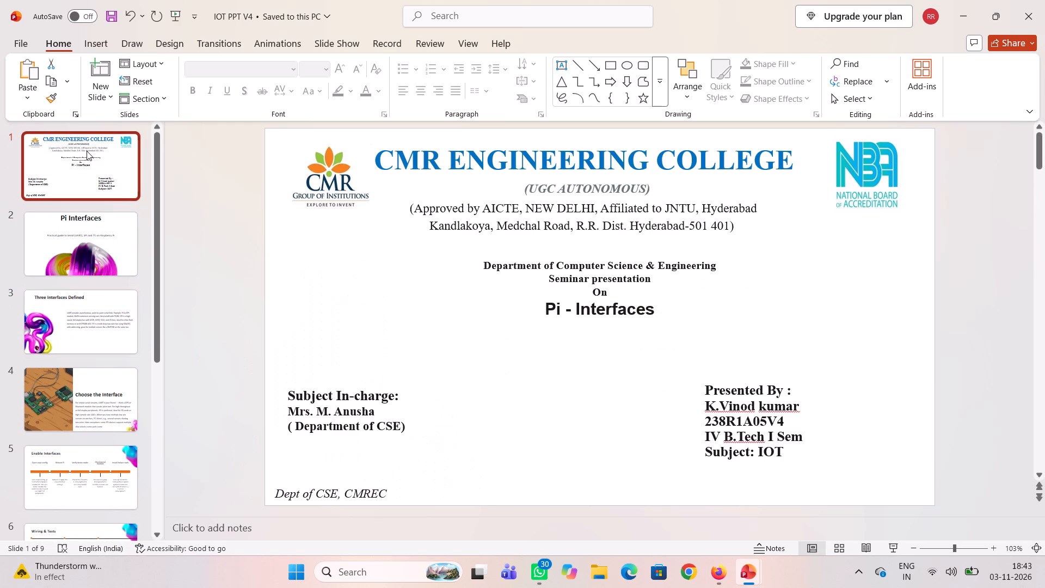
{"action": "left_click", "coordinate": [54, 234]}
{"action": "left_click", "coordinate": [54, 175]}
{"action": "scroll", "coordinate": [89, 282], "scroll_direction": "down", "scroll_amount": 7}
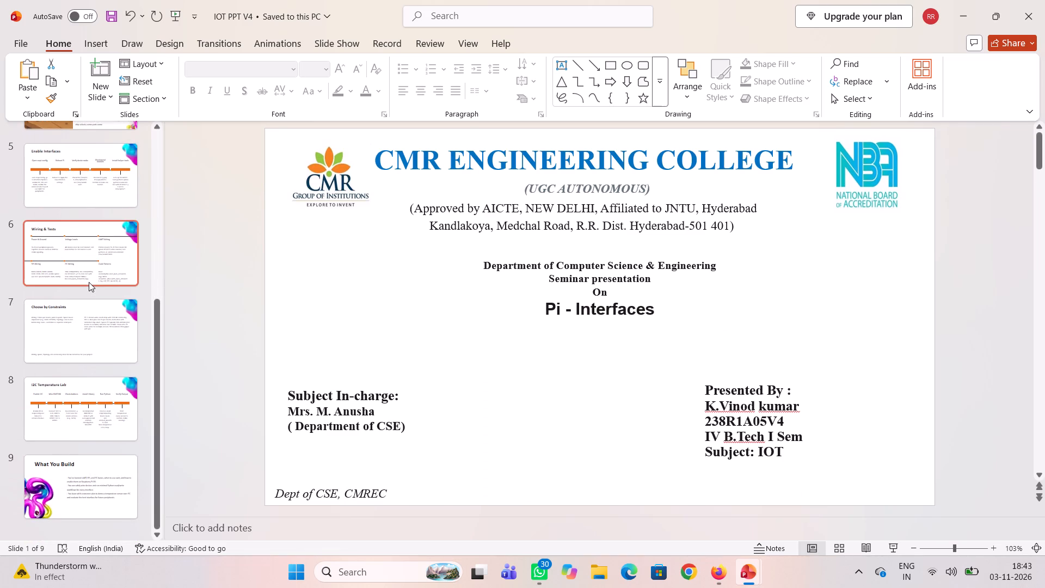
{"action": "scroll", "coordinate": [89, 282], "scroll_direction": "up", "scroll_amount": 2}
{"action": "left_click", "coordinate": [20, 46]}
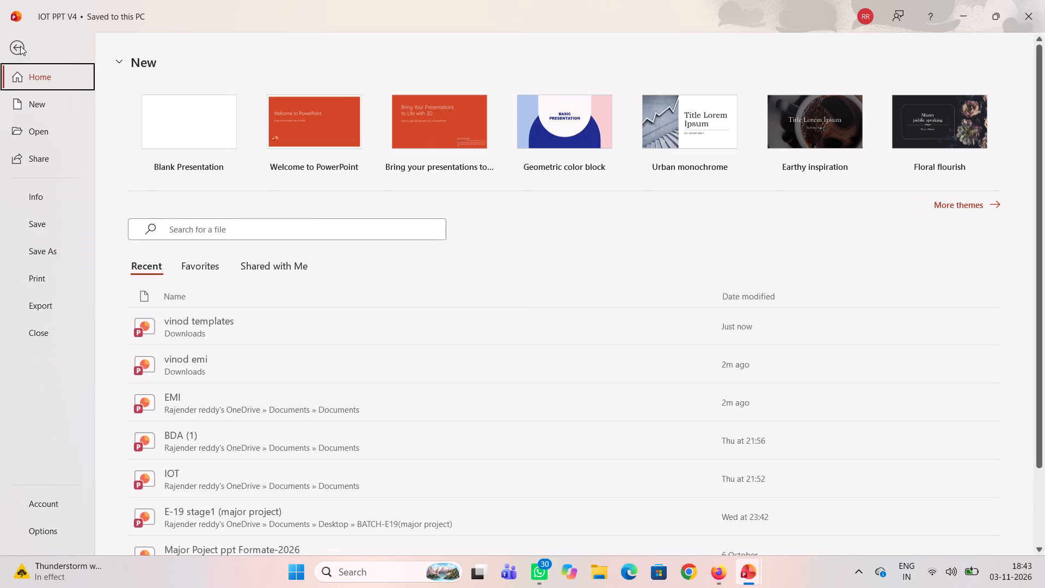
{"action": "left_click", "coordinate": [52, 248]}
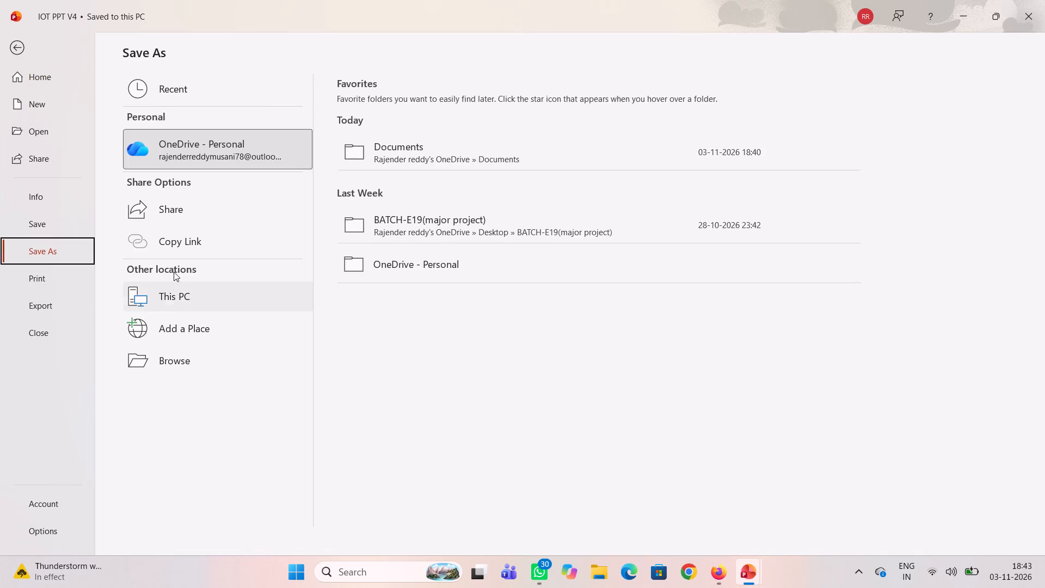
{"action": "left_click", "coordinate": [180, 294]}
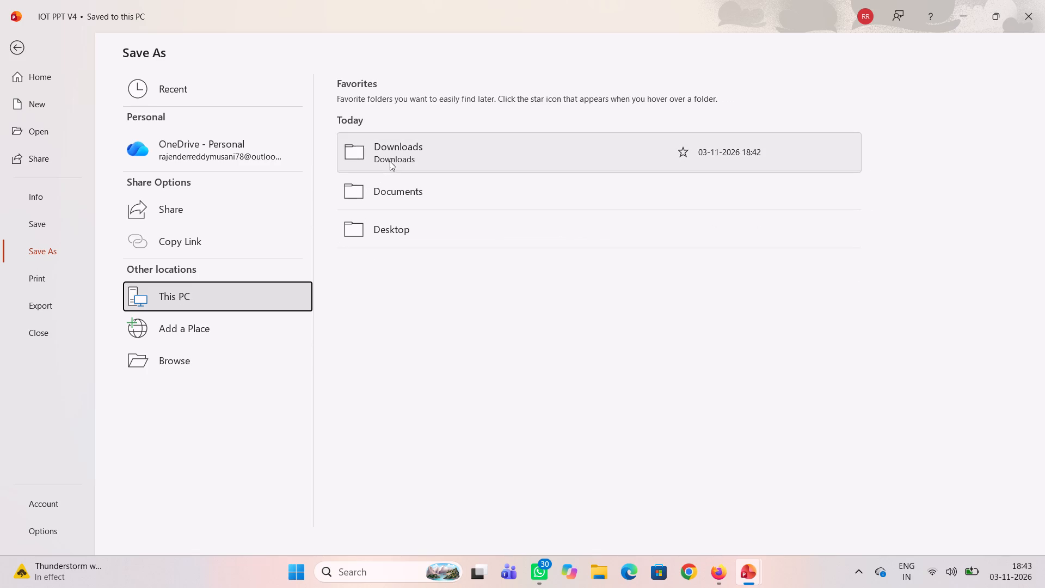
{"action": "left_click", "coordinate": [390, 161]}
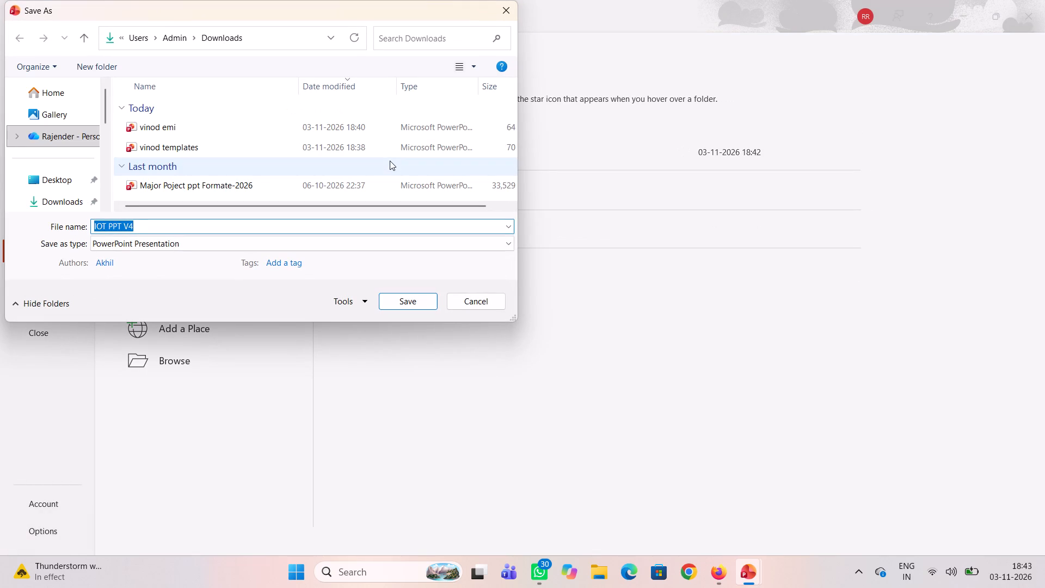
{"action": "key", "text": "BackSpace"}
{"action": "type", "text": "iot ppt"}
{"action": "key", "text": "space"}
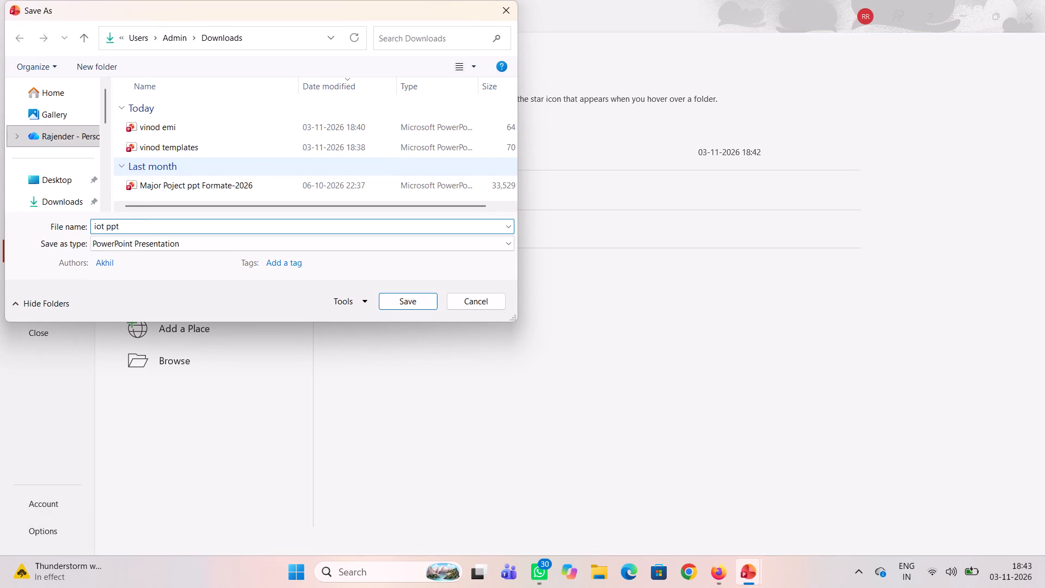
{"action": "type", "text": "v4"}
{"action": "key", "text": "Return"}
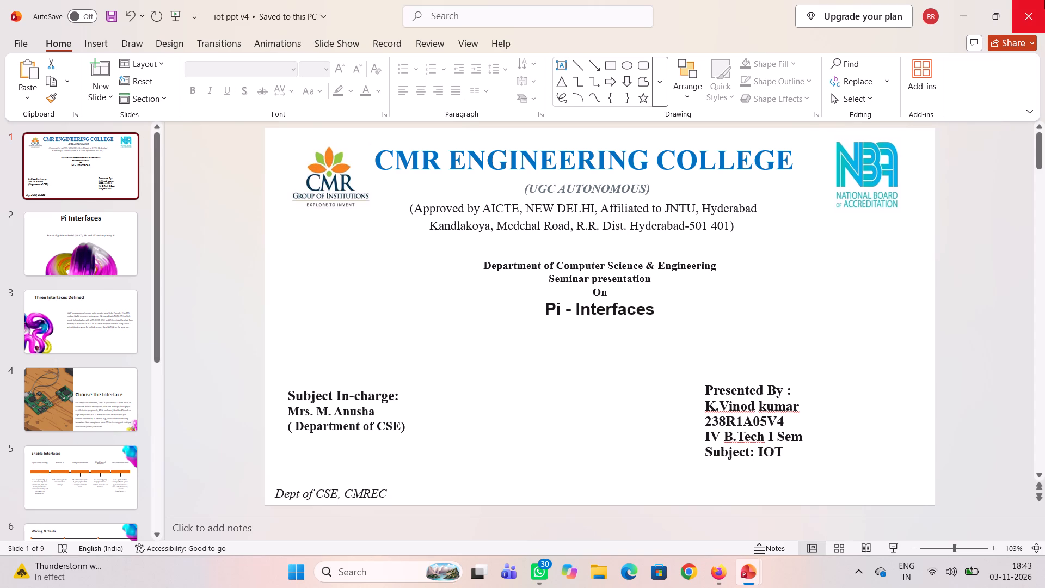
{"action": "left_click", "coordinate": [1037, 2]}
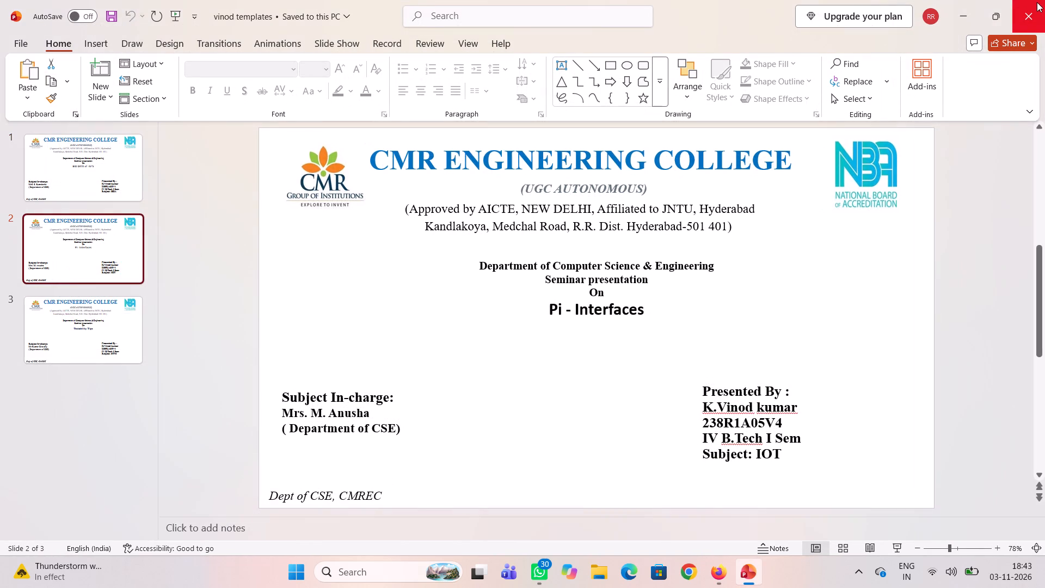
Copy the BDA title slide on BID DATA of 4V'S from vinod templates.
{"action": "left_click", "coordinate": [57, 164]}
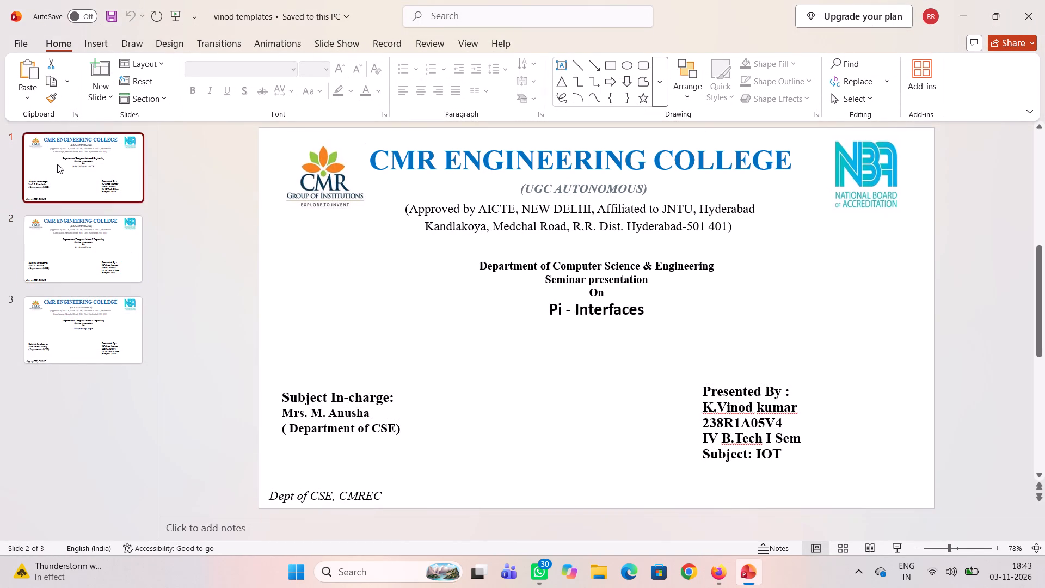
{"action": "key", "text": "ctrl+c"}
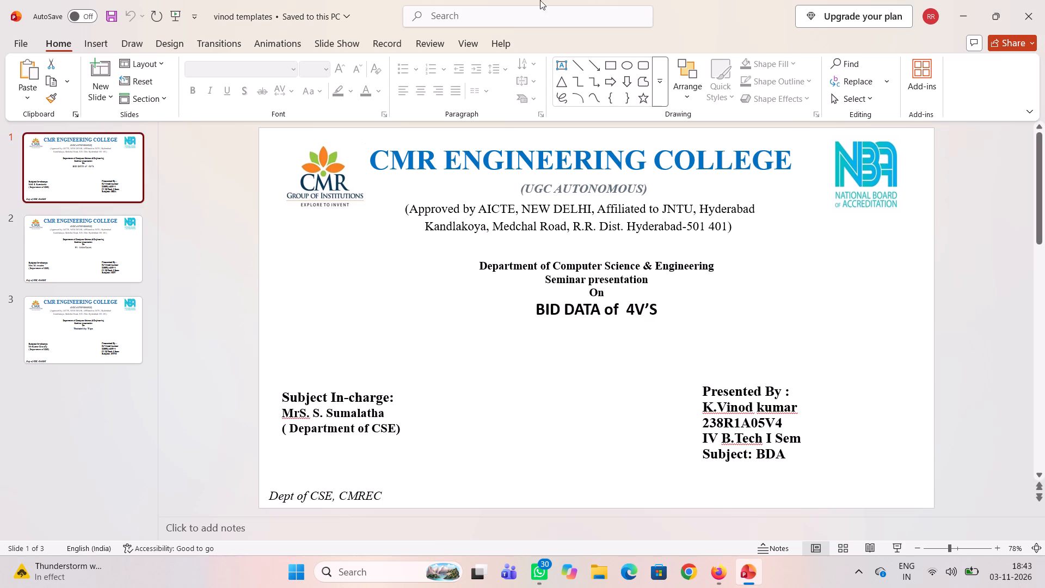
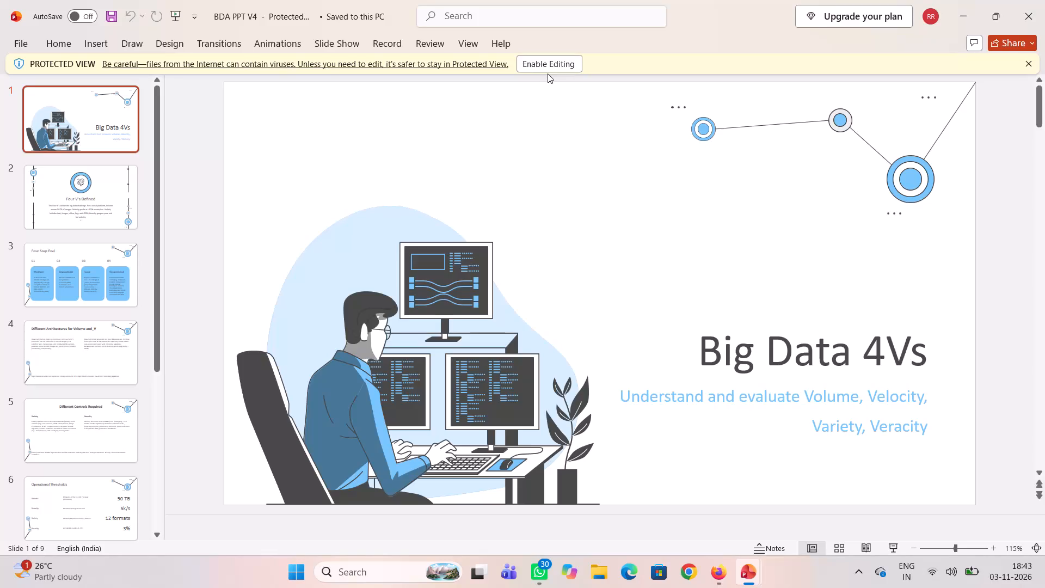
Enable editing in BDA PPT V4, add a new slide, paste the copied college title slide and make it the first slide.
{"action": "left_click", "coordinate": [553, 62]}
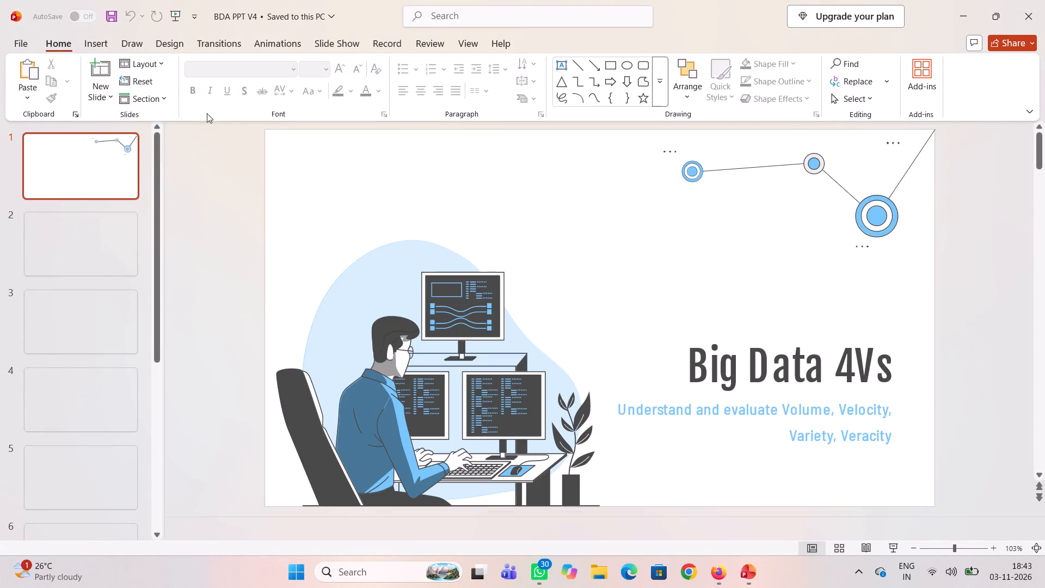
{"action": "left_click", "coordinate": [111, 88]}
{"action": "left_click", "coordinate": [140, 163]}
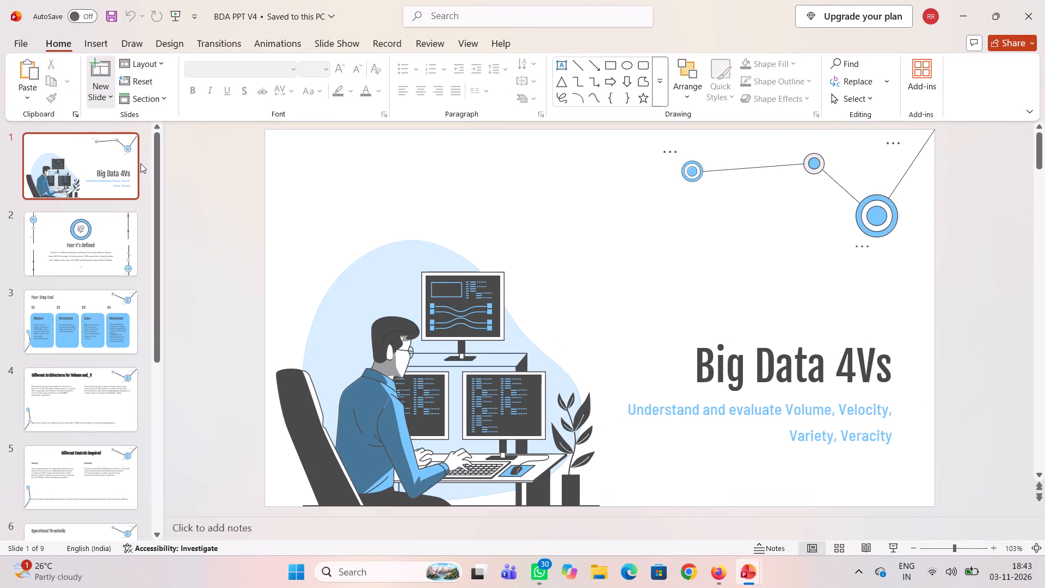
{"action": "key", "text": "ctrl+v"}
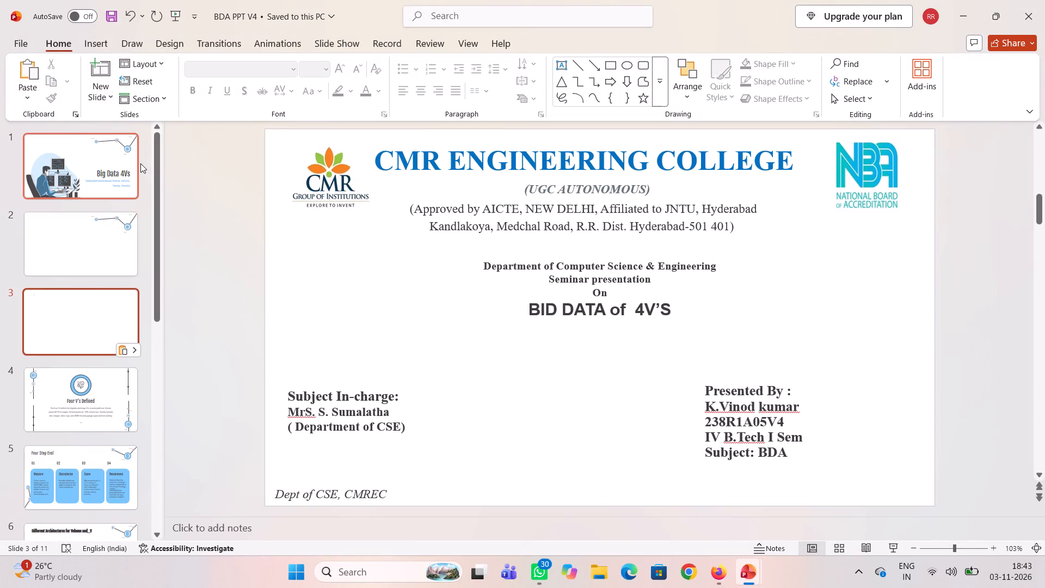
{"action": "left_click_drag", "start_coordinate": [113, 297], "coordinate": [109, 142]}
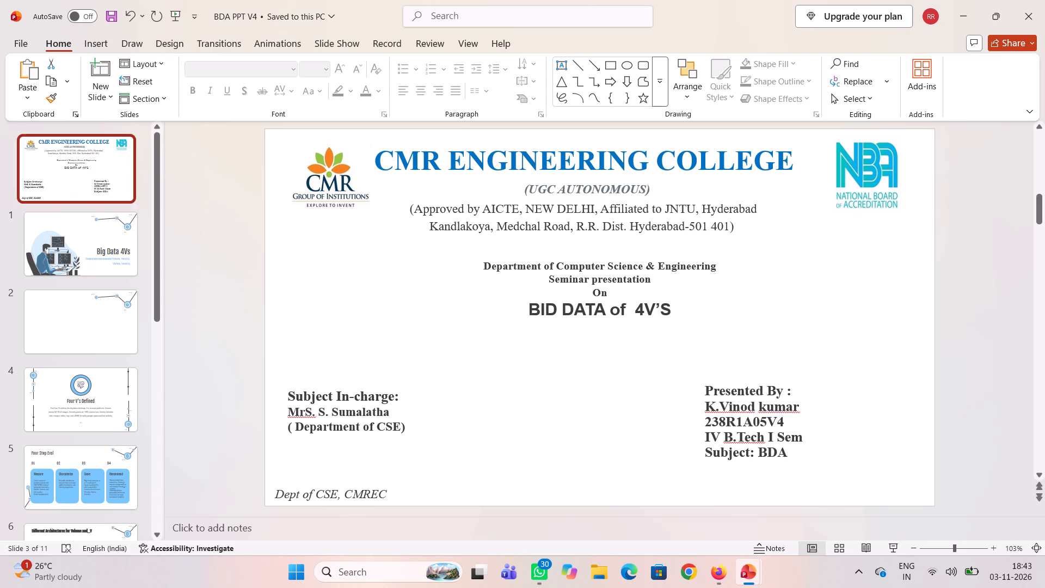
{"action": "left_click_drag", "start_coordinate": [109, 142], "coordinate": [109, 142]}
Delete the empty slide that follows the Big Data 4Vs slide.
{"action": "left_click", "coordinate": [119, 308]}
{"action": "key", "text": "Delete"}
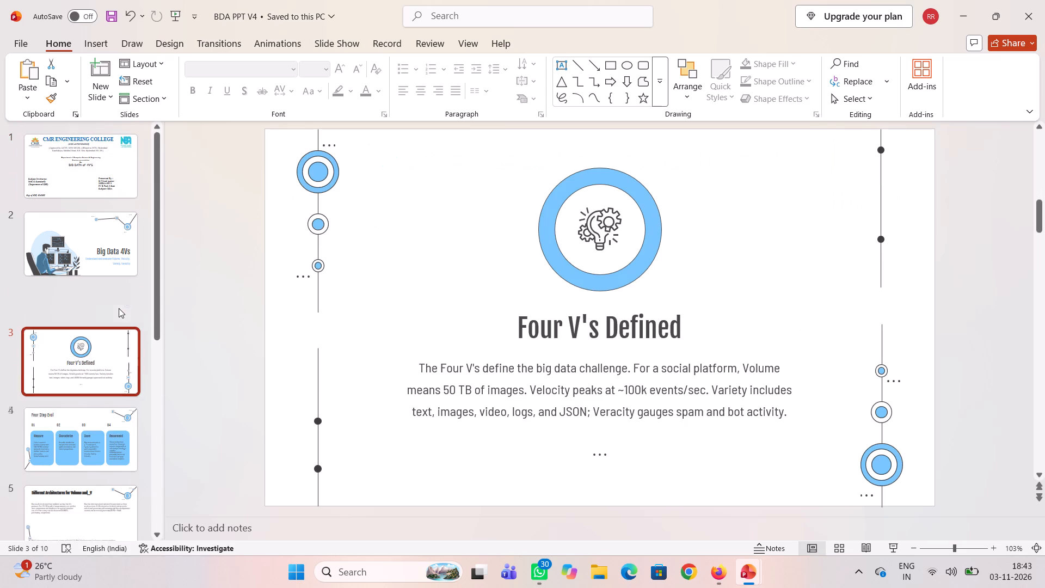
Delete the Thanks! slide at the end of the presentation.
{"action": "scroll", "coordinate": [119, 308], "scroll_direction": "down", "scroll_amount": 6}
{"action": "left_click", "coordinate": [113, 491]}
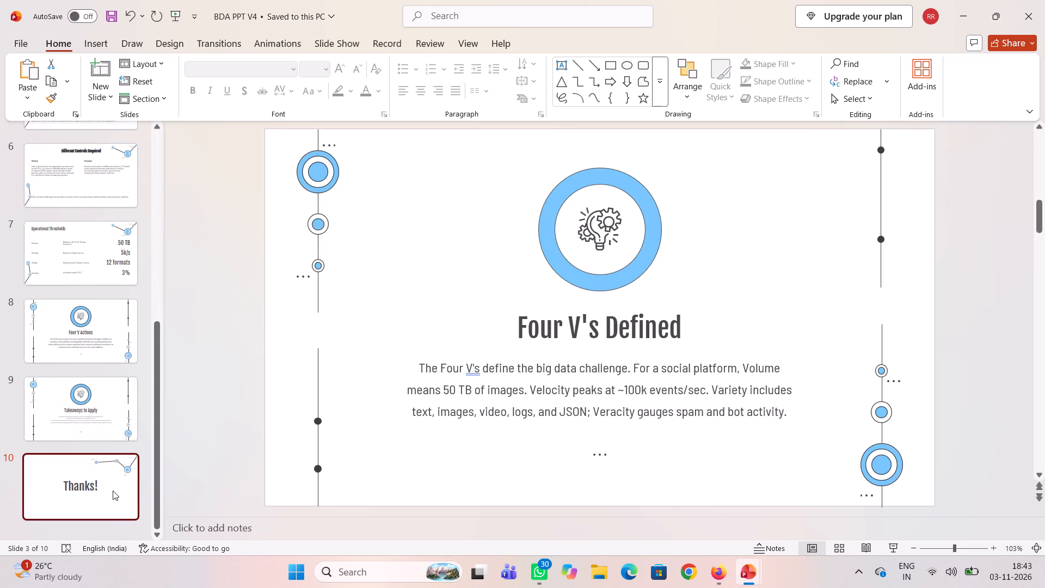
{"action": "key", "text": "Delete"}
Review the content and order of all slides, from the college title slide through Takeaways to Apply.
{"action": "scroll", "coordinate": [113, 491], "scroll_direction": "up", "scroll_amount": 7}
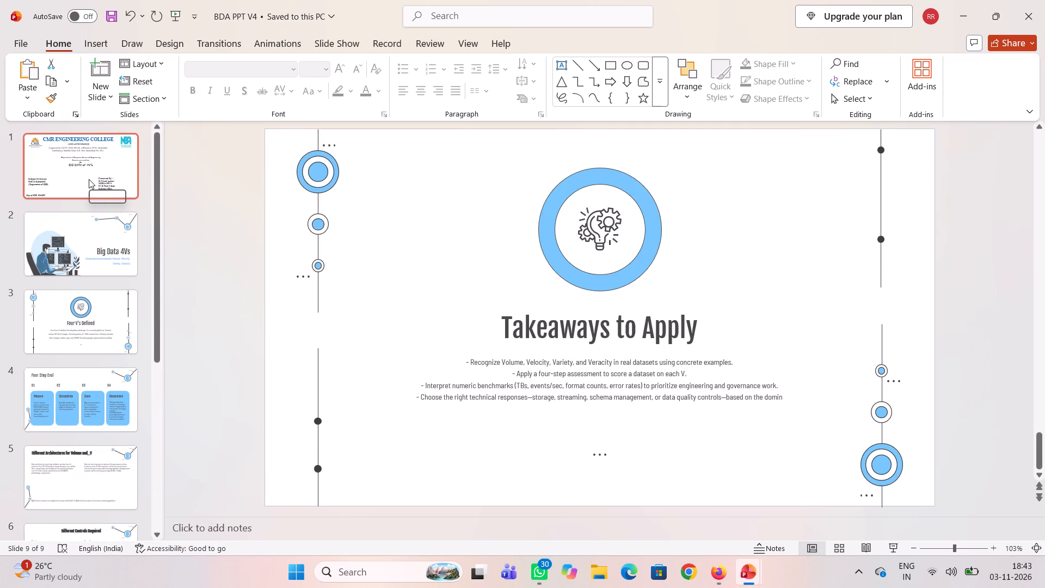
{"action": "left_click", "coordinate": [77, 264]}
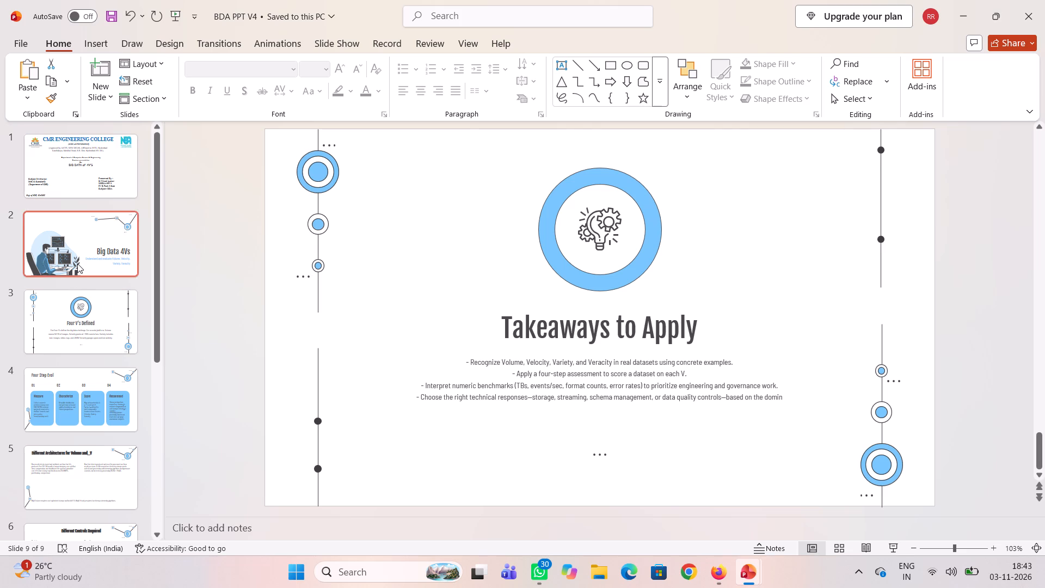
{"action": "left_click", "coordinate": [83, 151]}
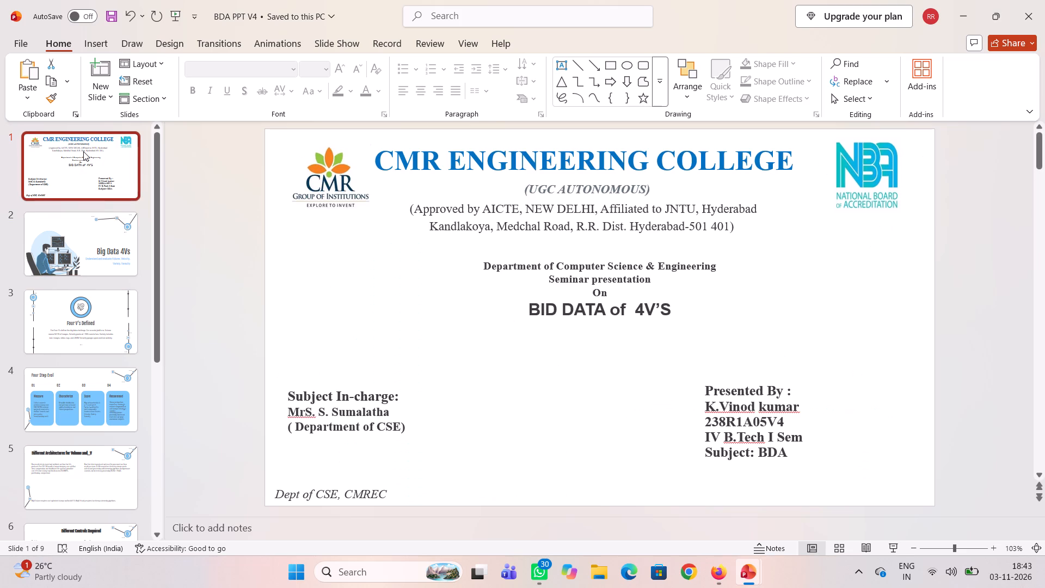
{"action": "scroll", "coordinate": [83, 151], "scroll_direction": "down", "scroll_amount": 5}
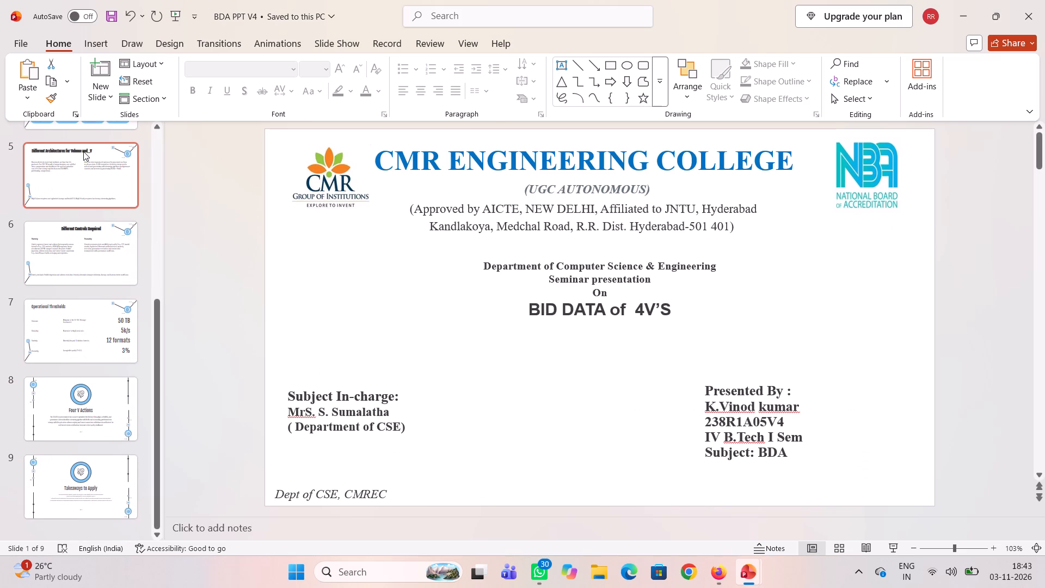
{"action": "scroll", "coordinate": [83, 151], "scroll_direction": "down", "scroll_amount": 1}
{"action": "left_click", "coordinate": [104, 406]}
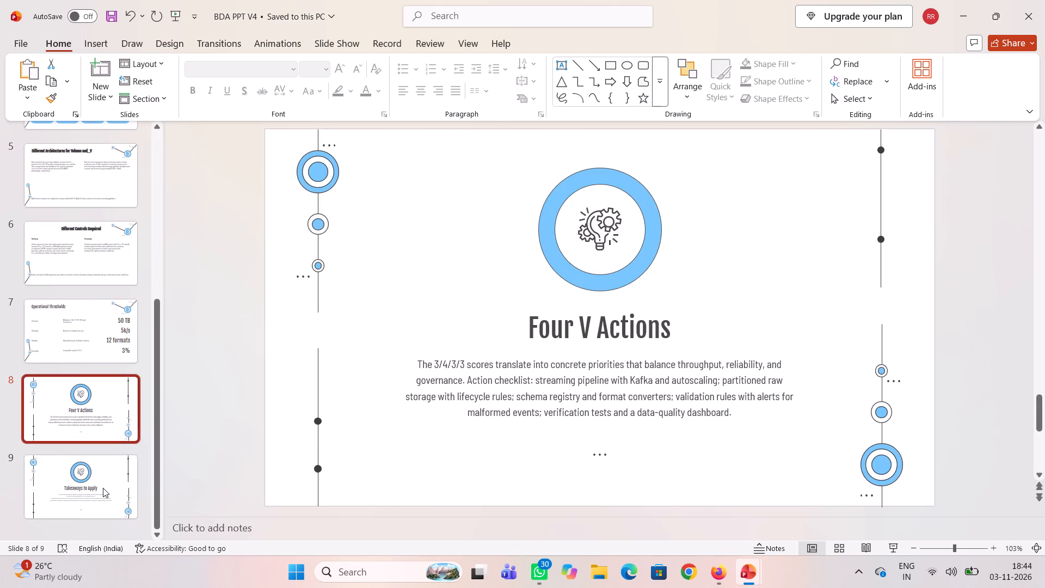
{"action": "left_click", "coordinate": [103, 488]}
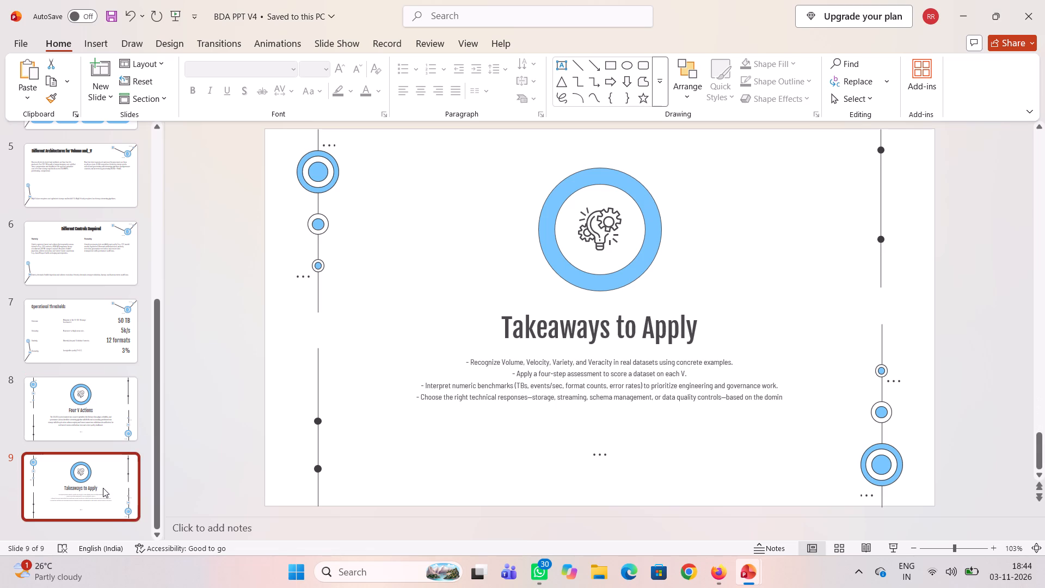
{"action": "left_click_drag", "start_coordinate": [96, 408], "coordinate": [78, 460]}
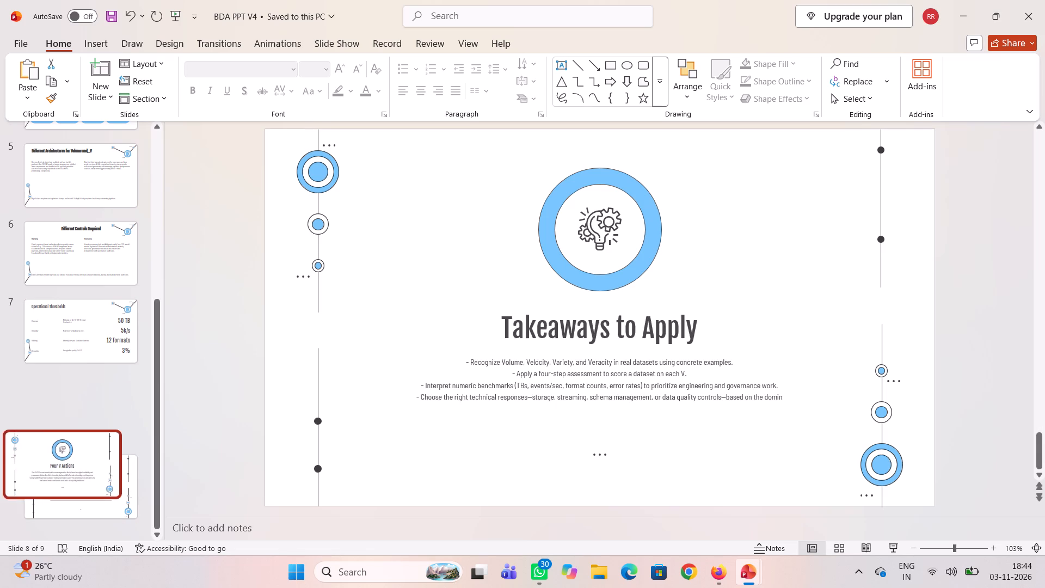
{"action": "left_click_drag", "start_coordinate": [78, 460], "coordinate": [91, 418]}
{"action": "left_click", "coordinate": [85, 347]}
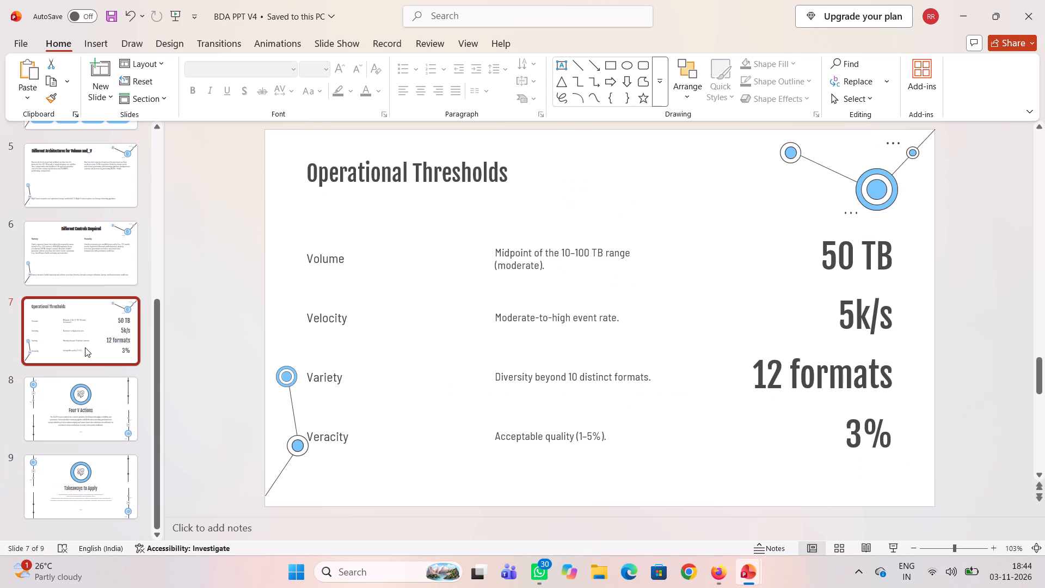
{"action": "left_click", "coordinate": [73, 248]}
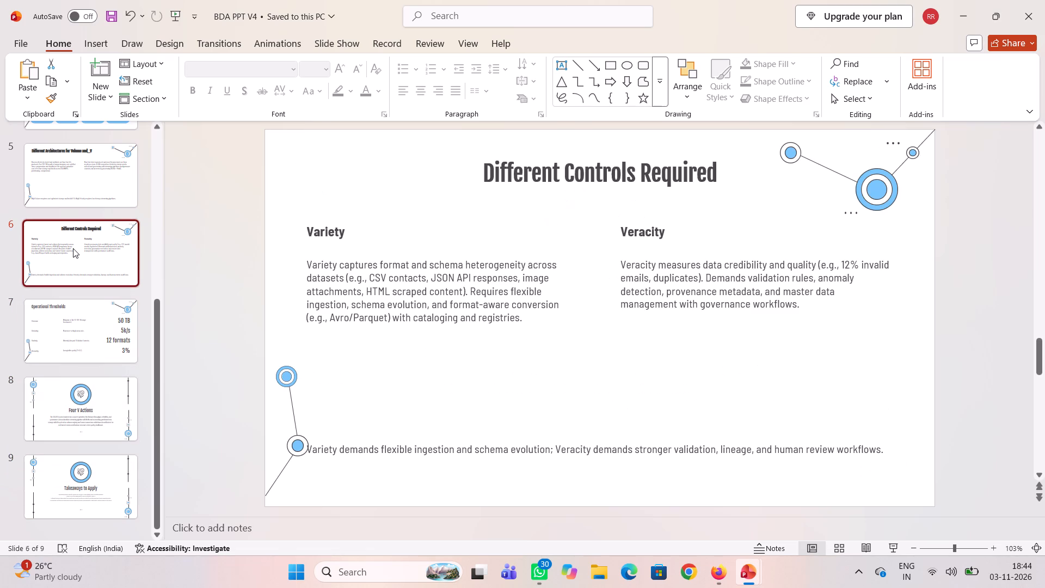
{"action": "left_click", "coordinate": [43, 180]}
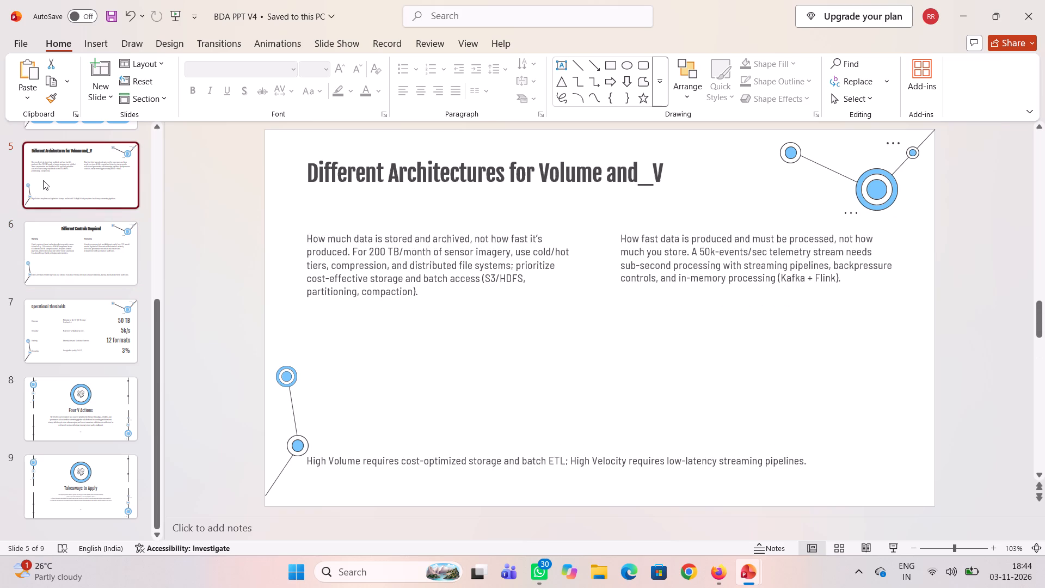
{"action": "scroll", "coordinate": [61, 168], "scroll_direction": "up", "scroll_amount": 1}
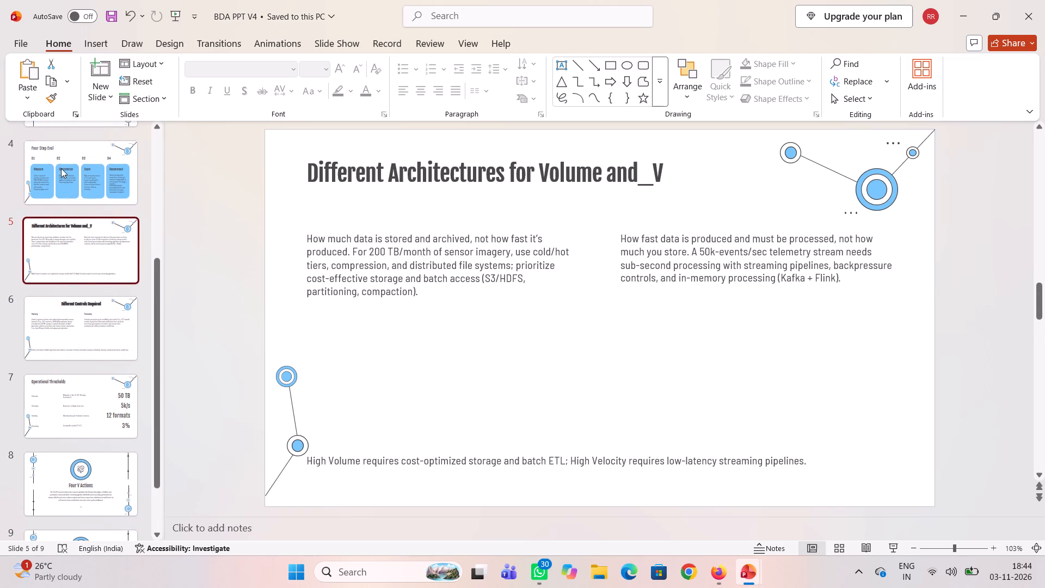
{"action": "left_click", "coordinate": [61, 168]}
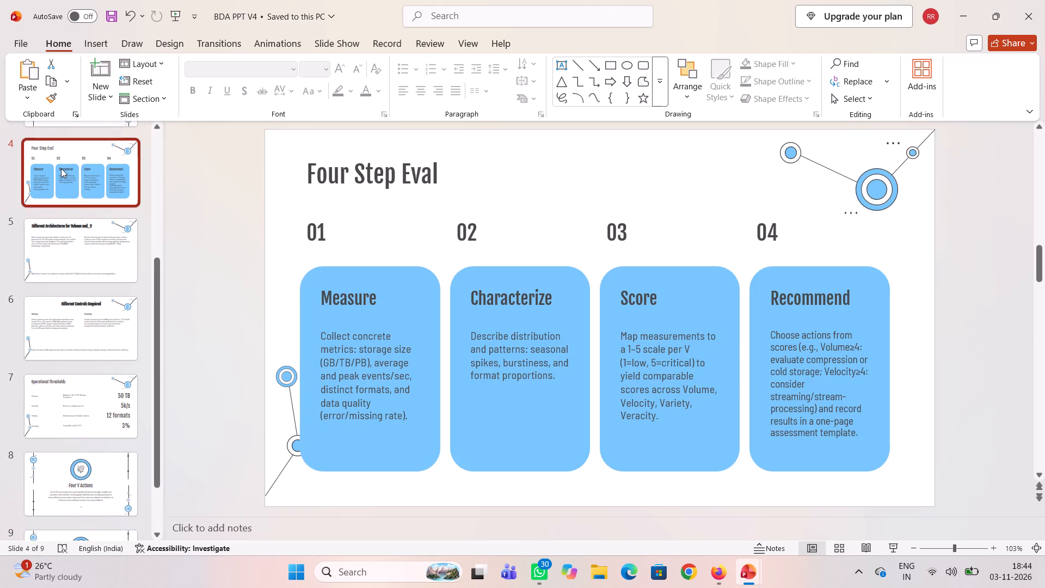
{"action": "scroll", "coordinate": [72, 232], "scroll_direction": "up", "scroll_amount": 1}
{"action": "left_click", "coordinate": [69, 195]}
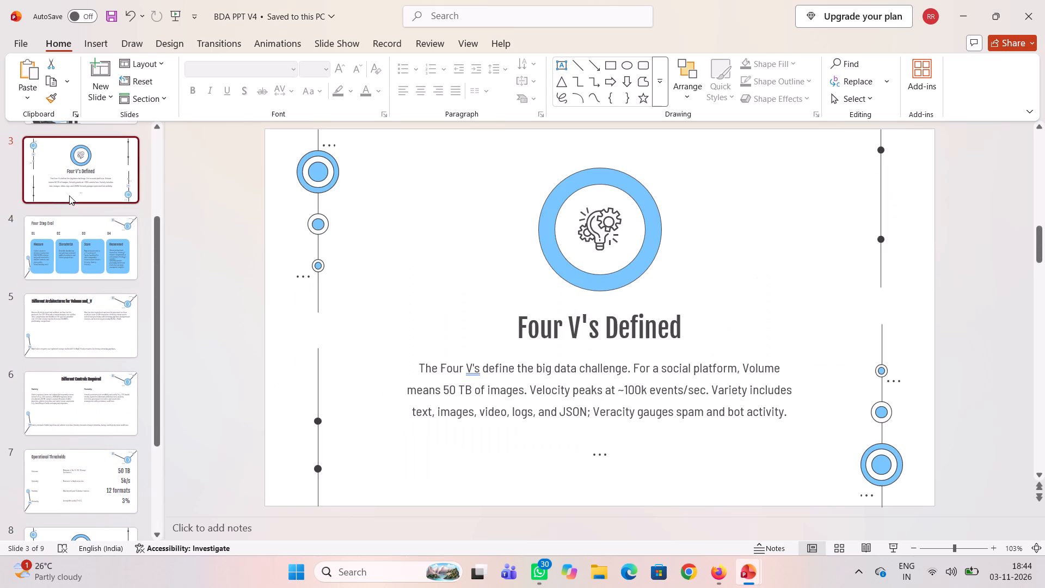
{"action": "scroll", "coordinate": [69, 195], "scroll_direction": "up", "scroll_amount": 1}
{"action": "left_click", "coordinate": [76, 231]}
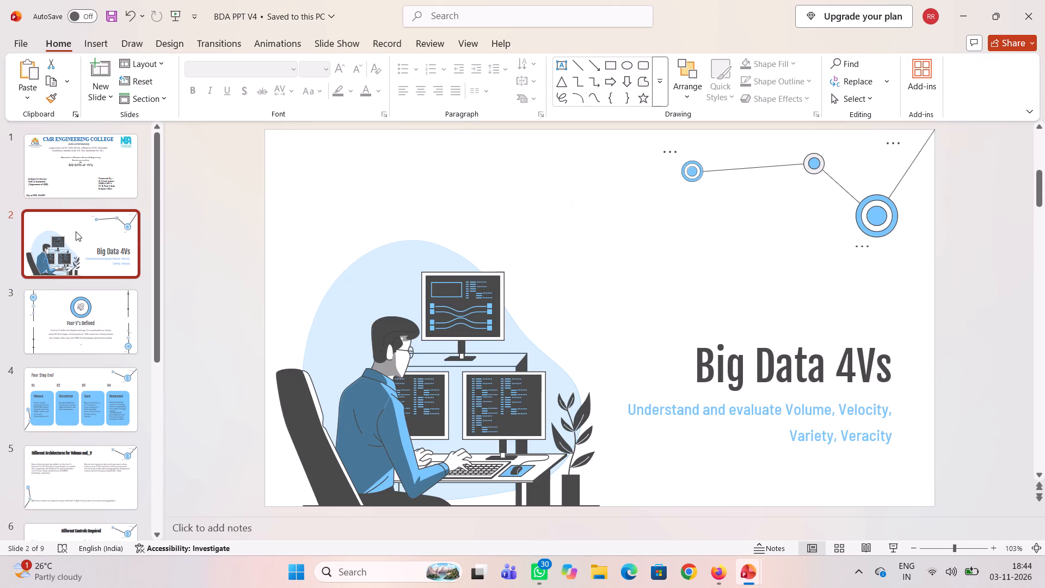
{"action": "scroll", "coordinate": [76, 231], "scroll_direction": "down", "scroll_amount": 1}
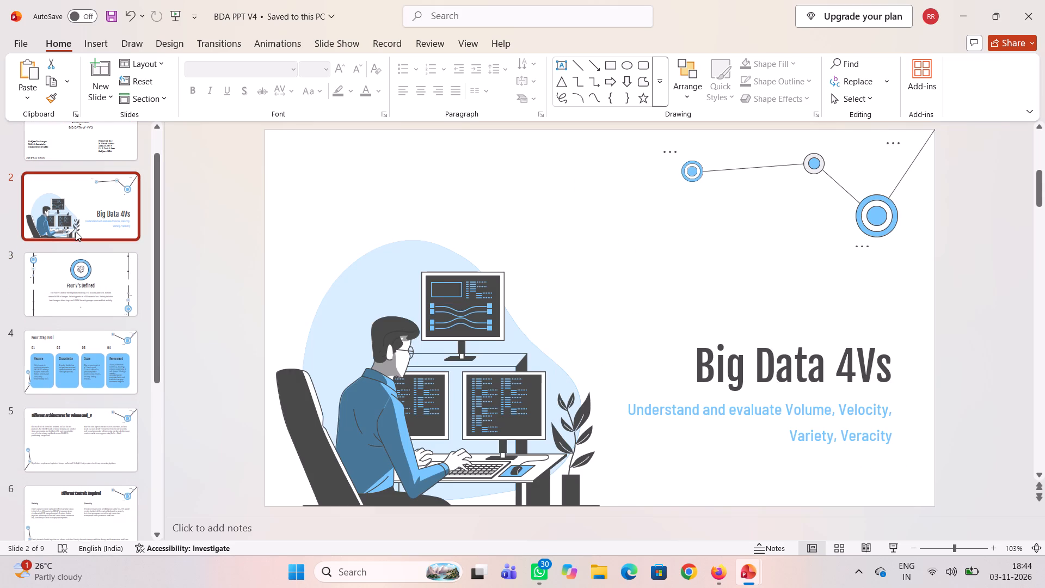
{"action": "scroll", "coordinate": [76, 231], "scroll_direction": "down", "scroll_amount": 9}
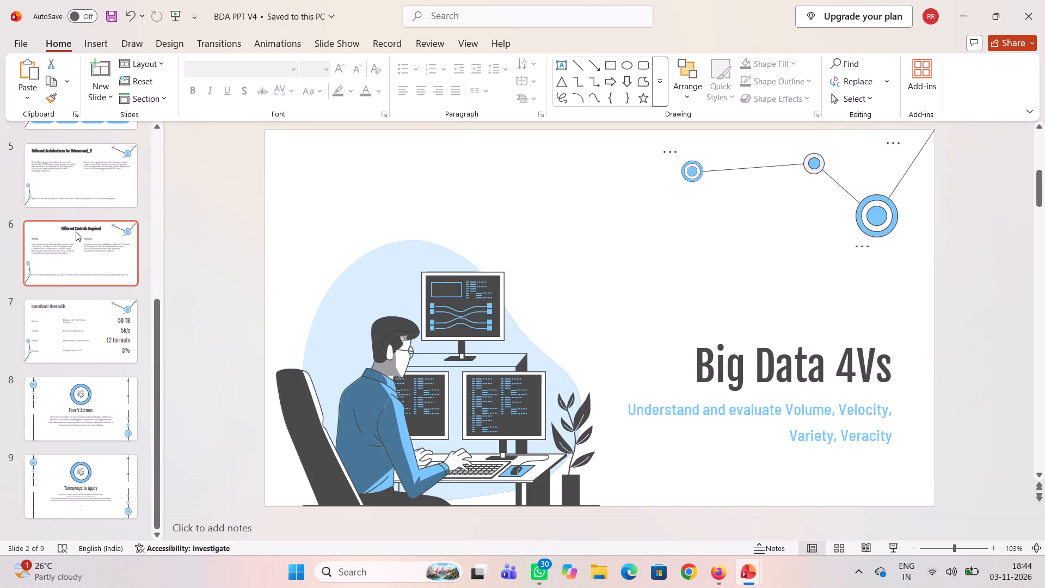
{"action": "scroll", "coordinate": [76, 231], "scroll_direction": "up", "scroll_amount": 7}
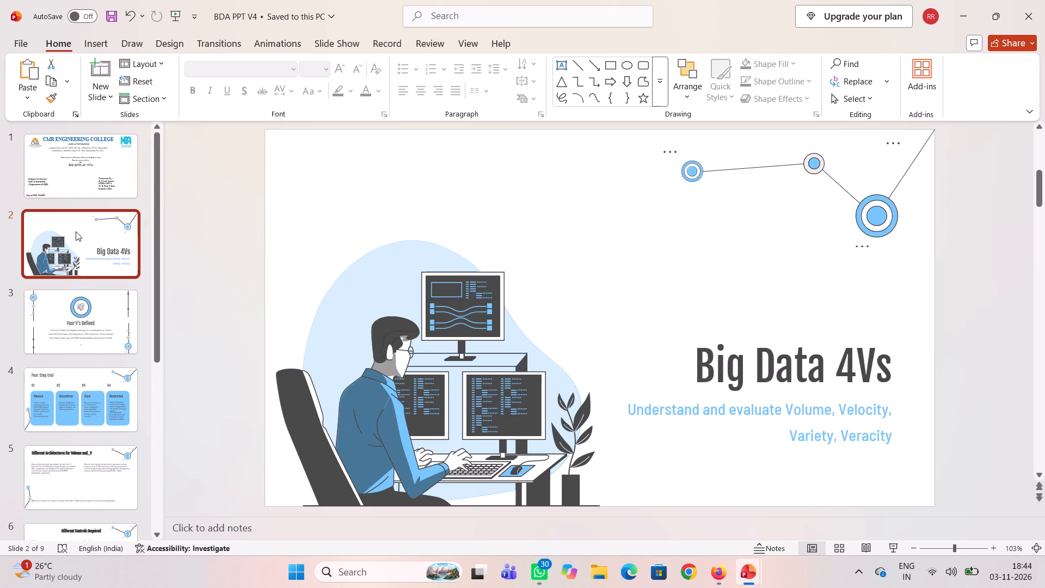
{"action": "scroll", "coordinate": [76, 231], "scroll_direction": "up", "scroll_amount": 3}
{"action": "left_click", "coordinate": [71, 186]}
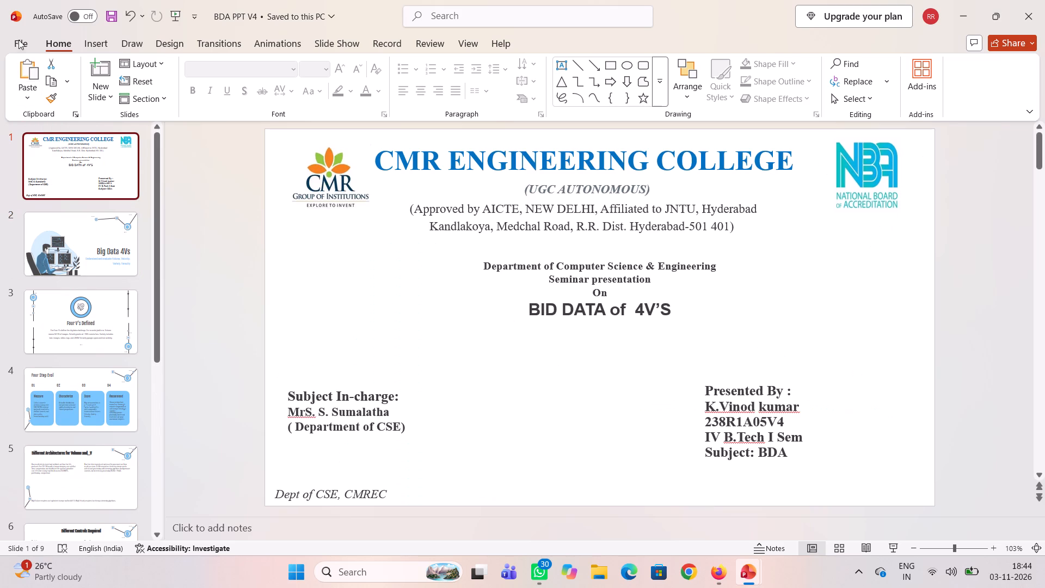
Save the presentation in the Downloads folder as BDA PPT V4 and close it.
{"action": "left_click", "coordinate": [20, 41]}
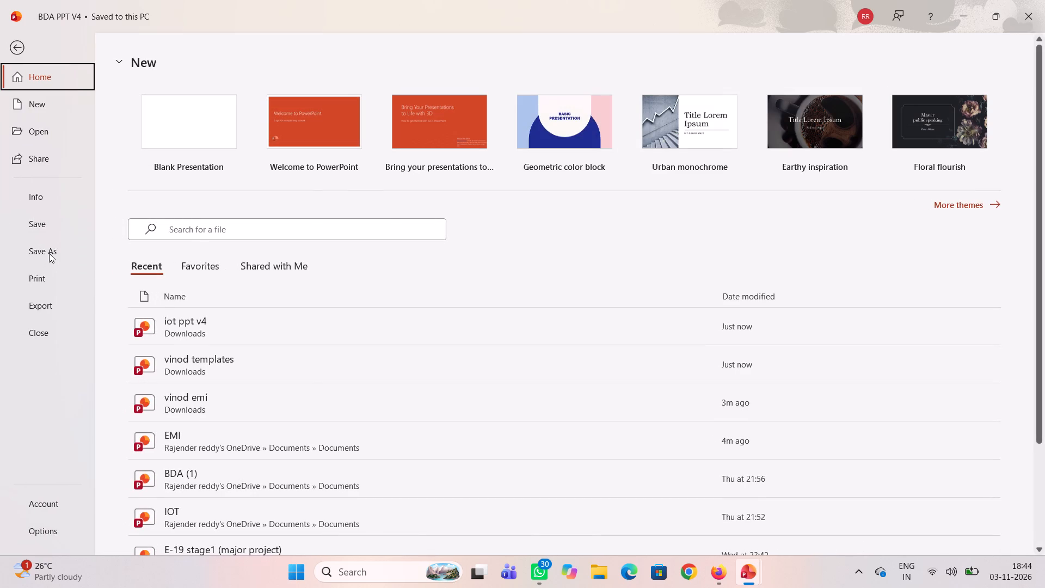
{"action": "left_click", "coordinate": [49, 253]}
{"action": "left_click", "coordinate": [174, 307]}
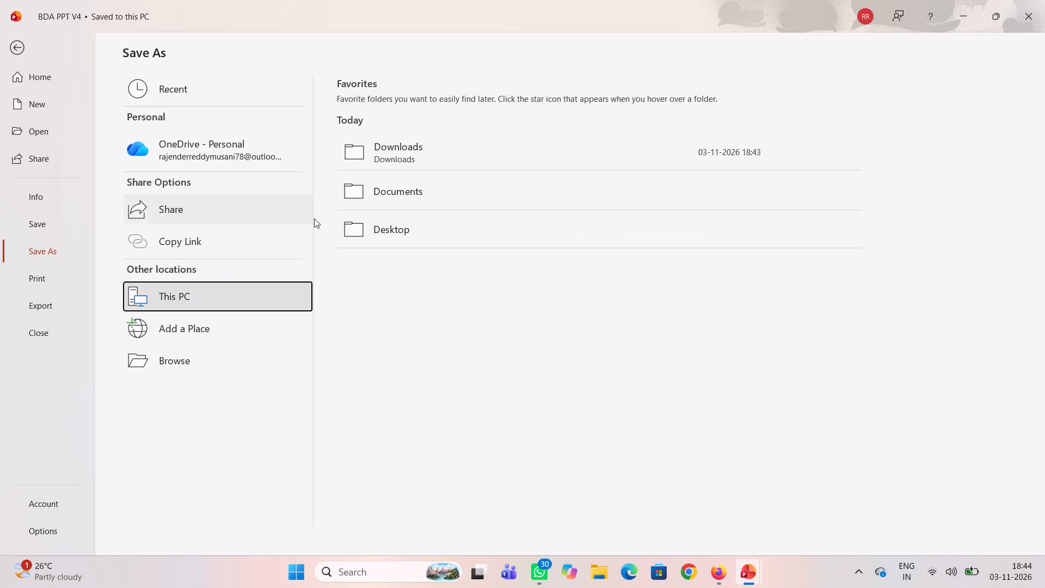
{"action": "left_click", "coordinate": [400, 164]}
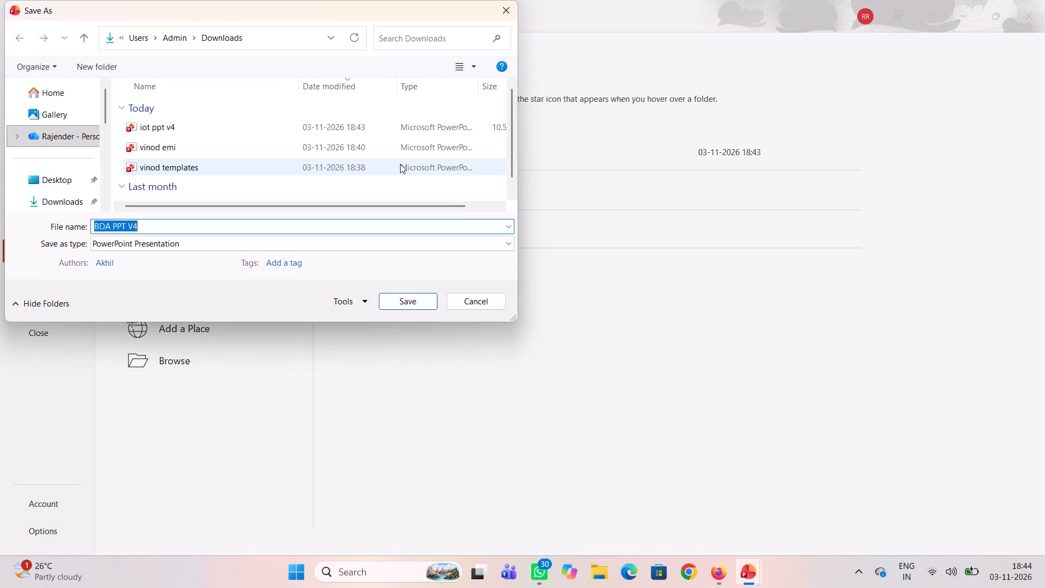
{"action": "left_click", "coordinate": [110, 226]}
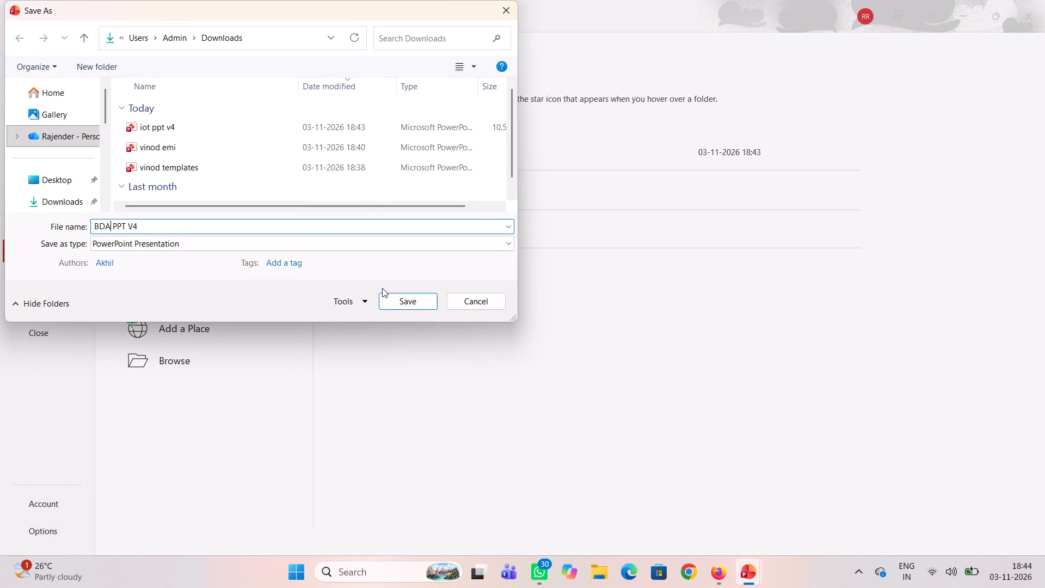
{"action": "left_click", "coordinate": [392, 298]}
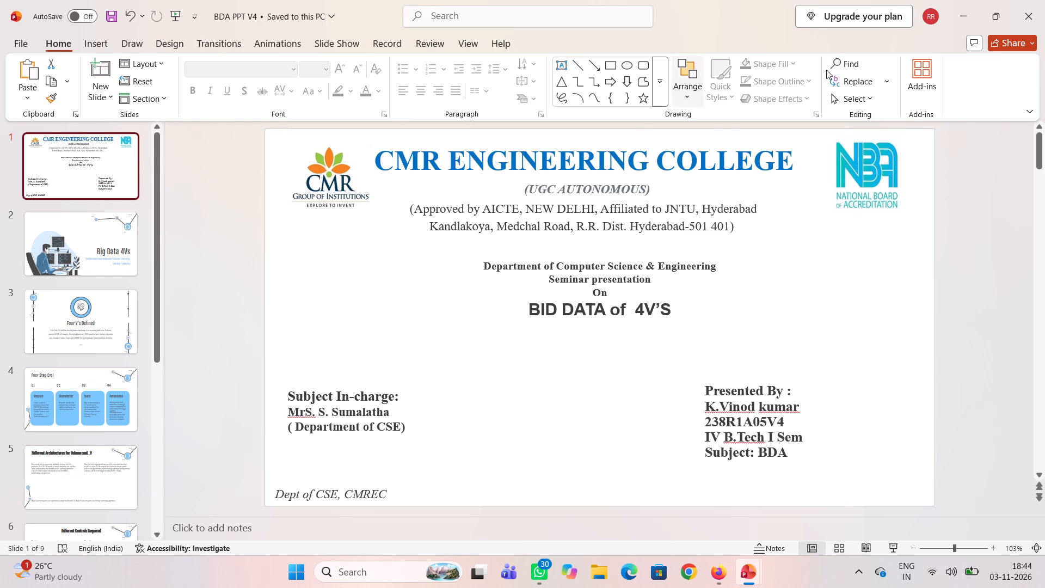
{"action": "left_click", "coordinate": [1036, 17]}
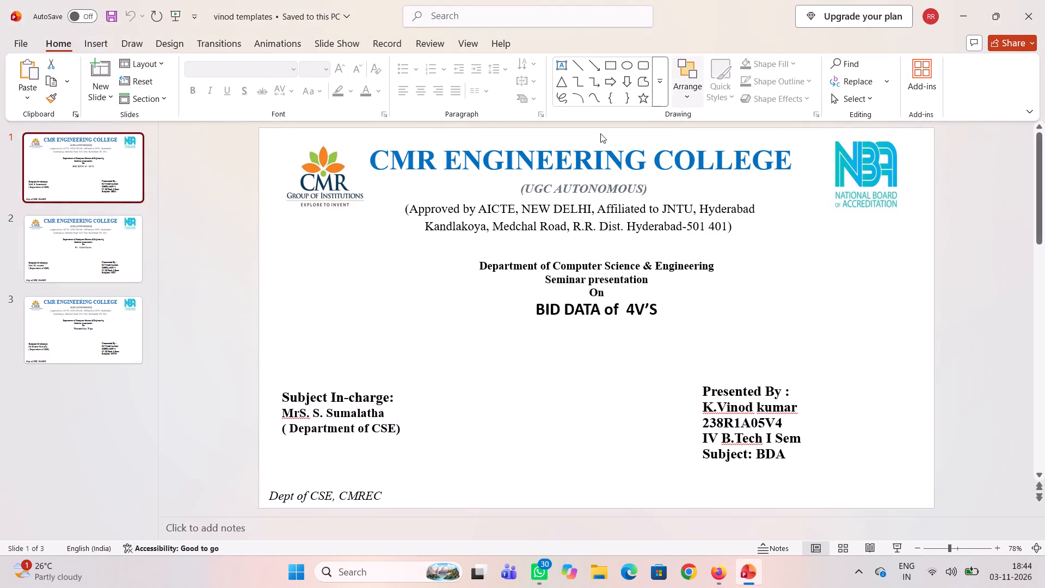
Copy the STM title slide on Testability Tips from vinod templates.
{"action": "left_click", "coordinate": [118, 328]}
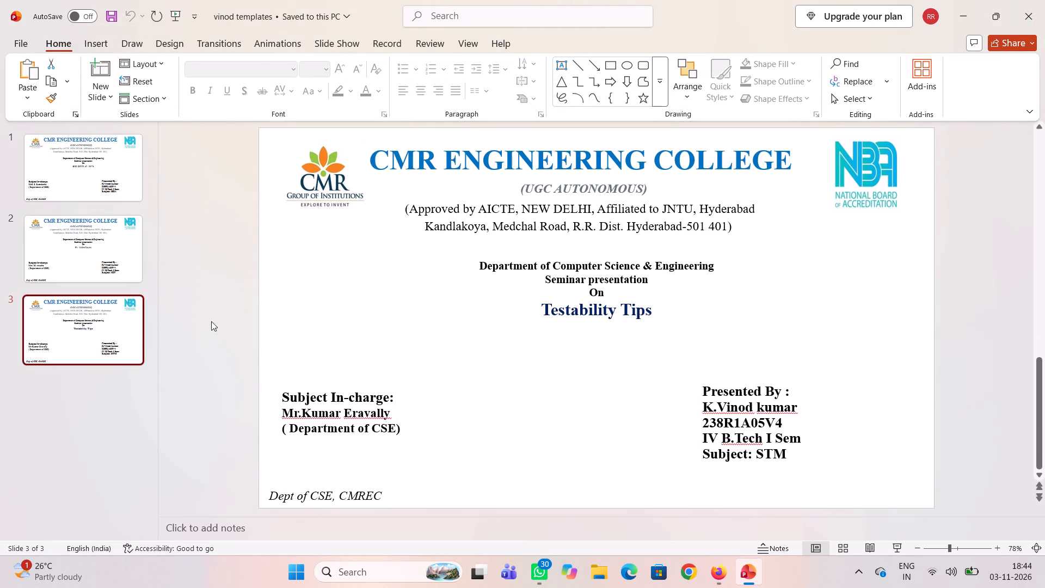
{"action": "key", "text": "ctrl+c"}
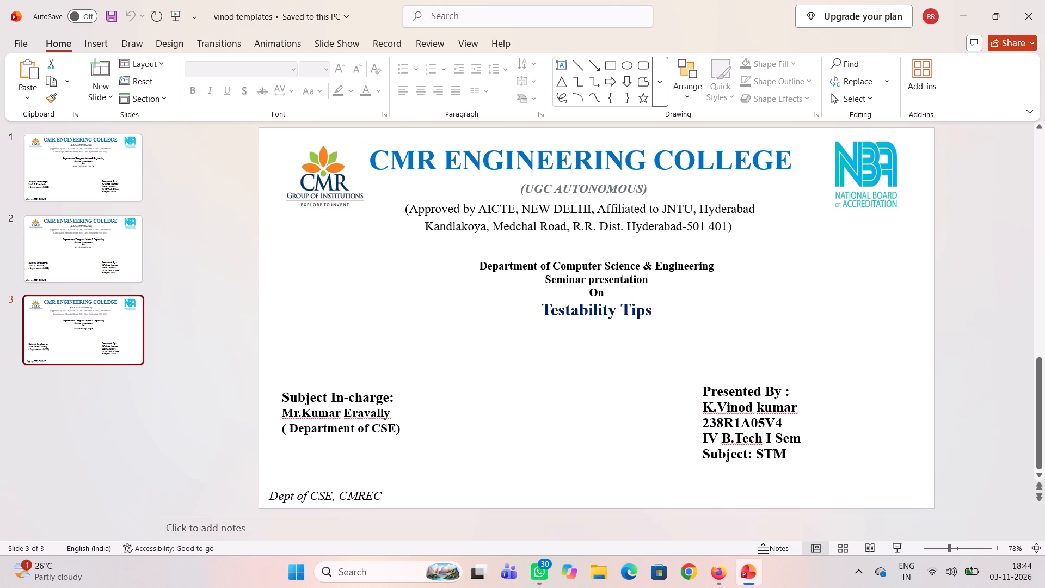
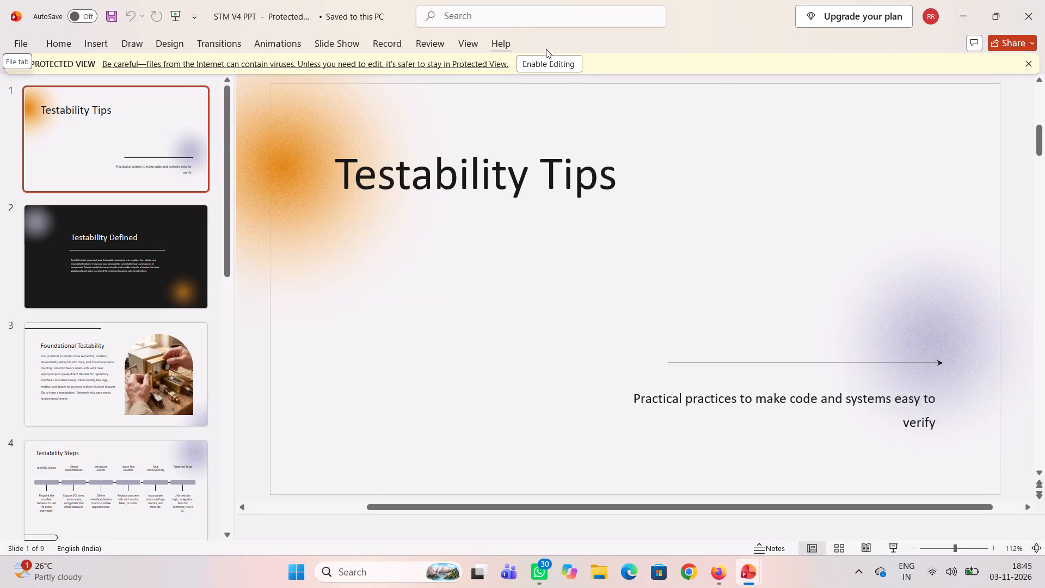
Enable editing in STM V4 PPT and paste the copied college title slide as its first slide.
{"action": "left_click", "coordinate": [562, 63]}
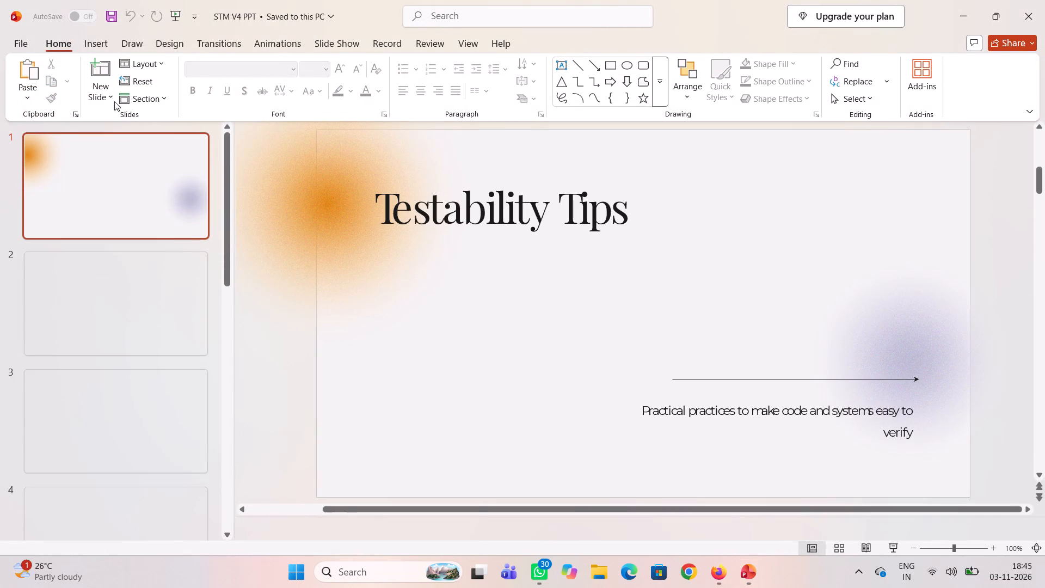
{"action": "left_click", "coordinate": [104, 94]}
{"action": "left_click", "coordinate": [134, 154]}
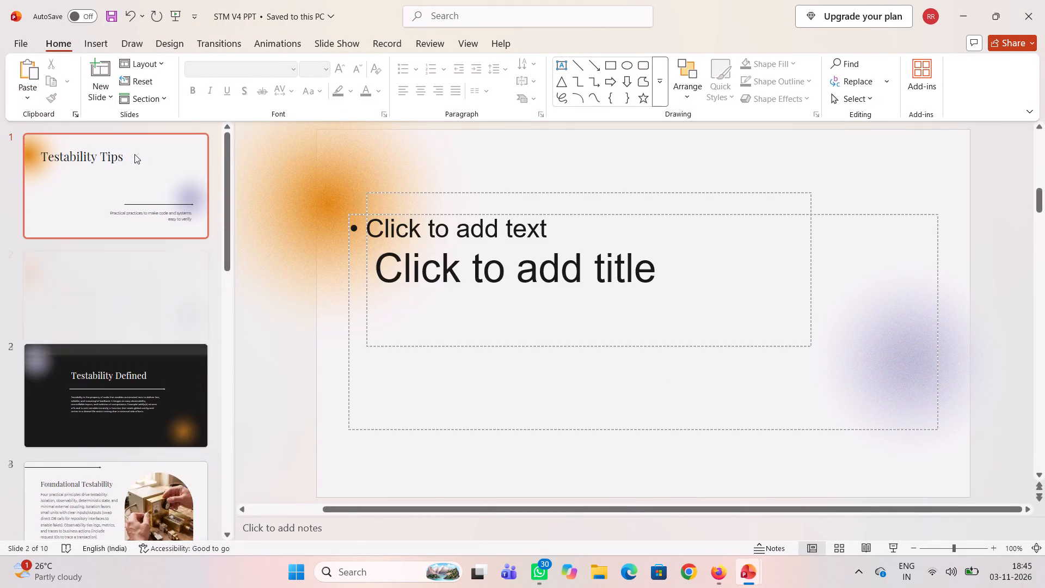
{"action": "key", "text": "ctrl+v"}
{"action": "left_click_drag", "start_coordinate": [127, 377], "coordinate": [133, 318]}
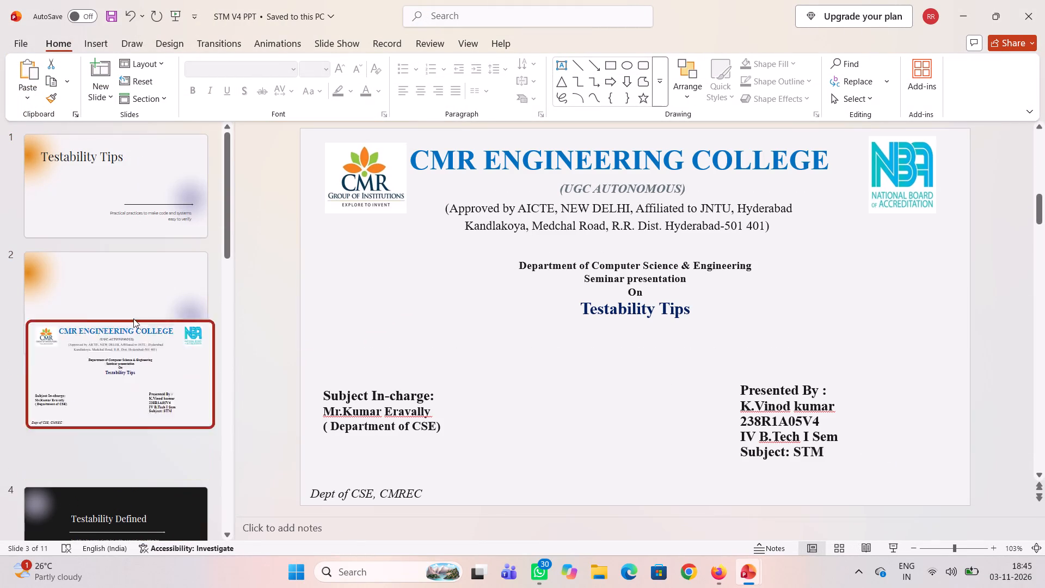
{"action": "left_click_drag", "start_coordinate": [133, 318], "coordinate": [124, 138]}
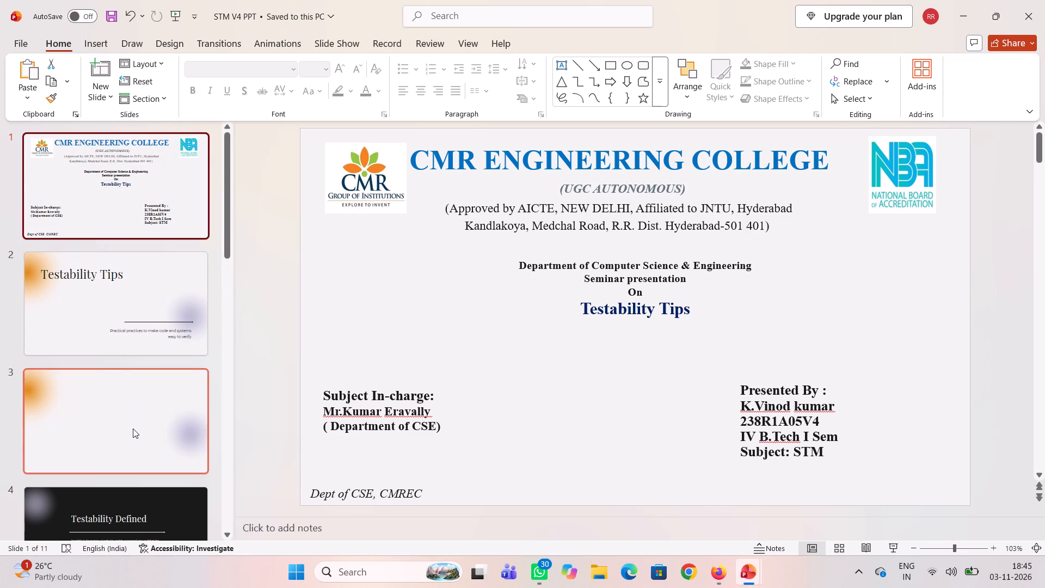
Delete the blank slide between the Testability Tips and Testability Defined slides.
{"action": "left_click", "coordinate": [133, 428]}
{"action": "key", "text": "Delete"}
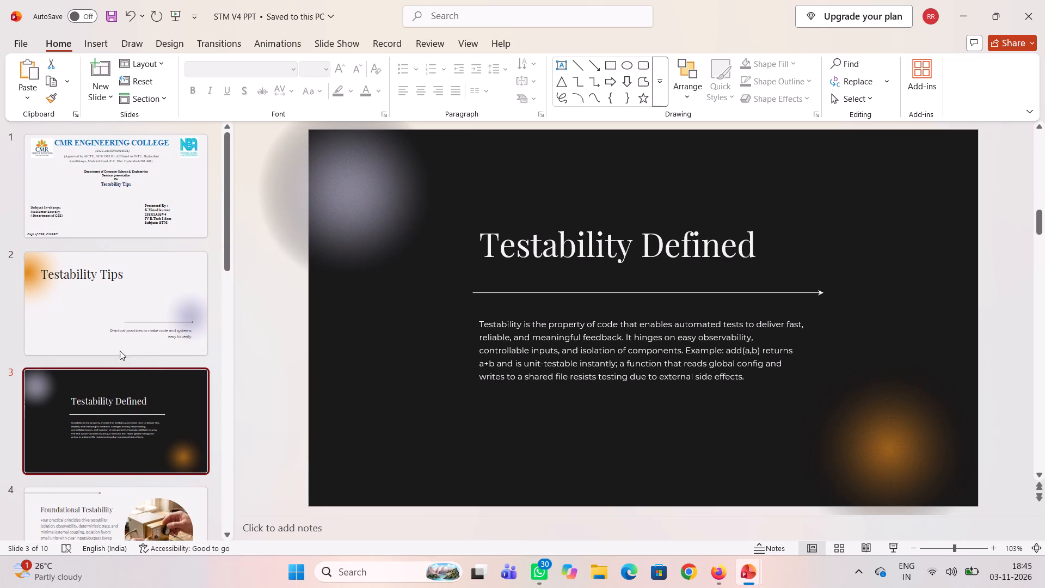
On the Testability Wins slide, narrow the body text box slightly and move it up to clear the overlapping heading.
{"action": "left_click", "coordinate": [153, 336]}
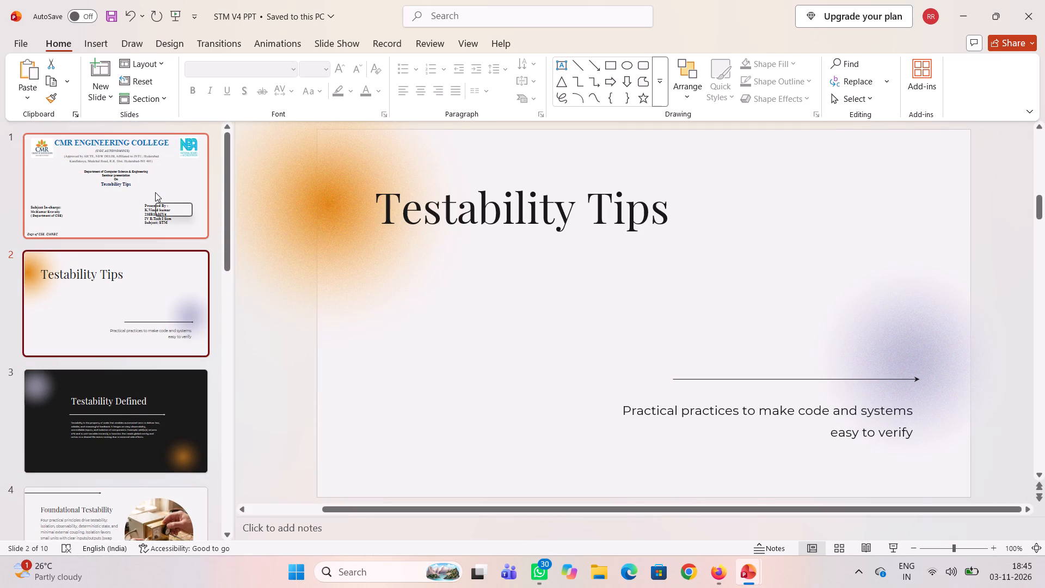
{"action": "scroll", "coordinate": [156, 416], "scroll_direction": "down", "scroll_amount": 4}
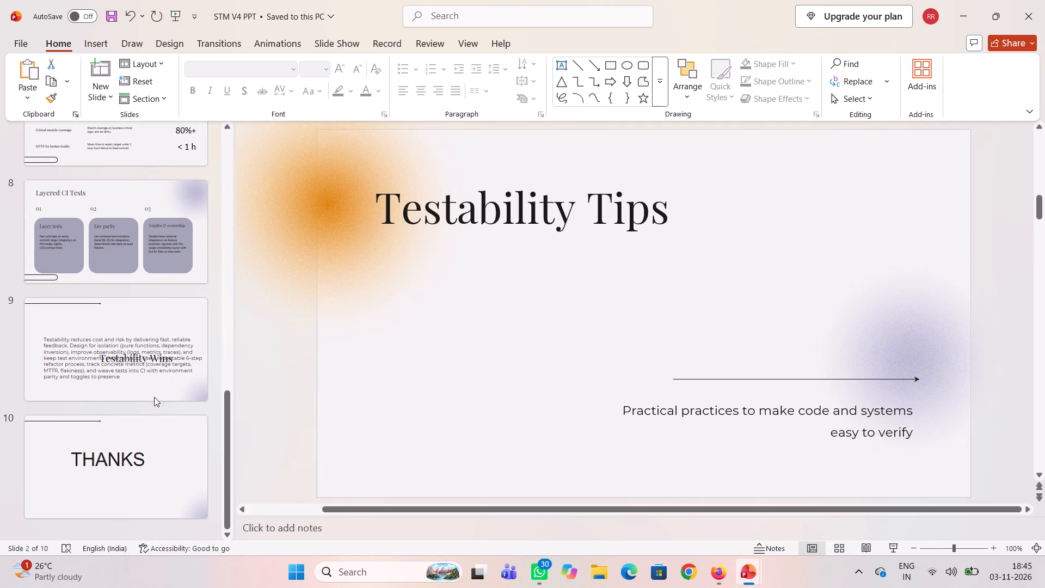
{"action": "left_click", "coordinate": [153, 381]}
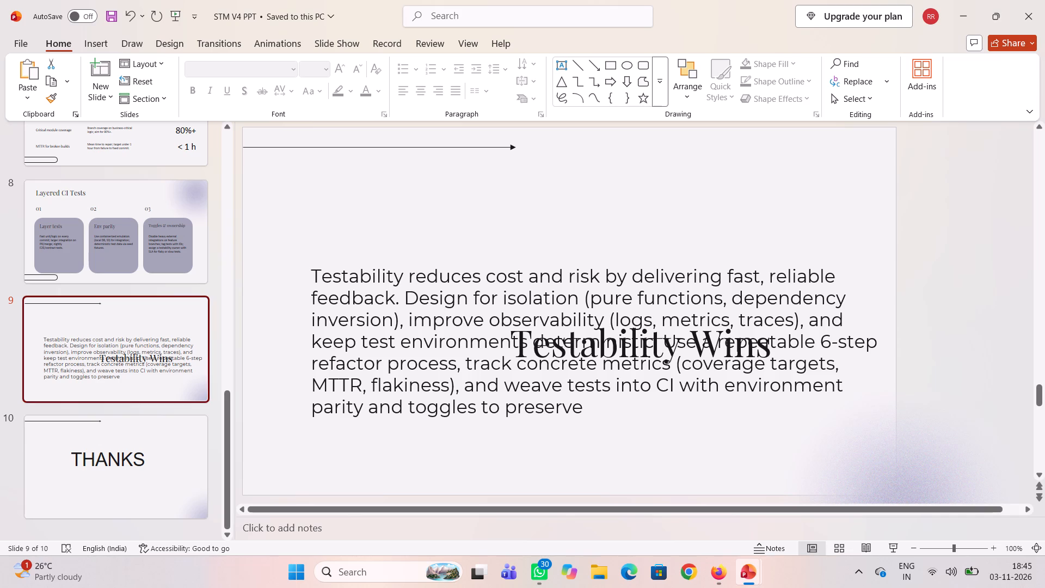
{"action": "left_click", "coordinate": [712, 348]}
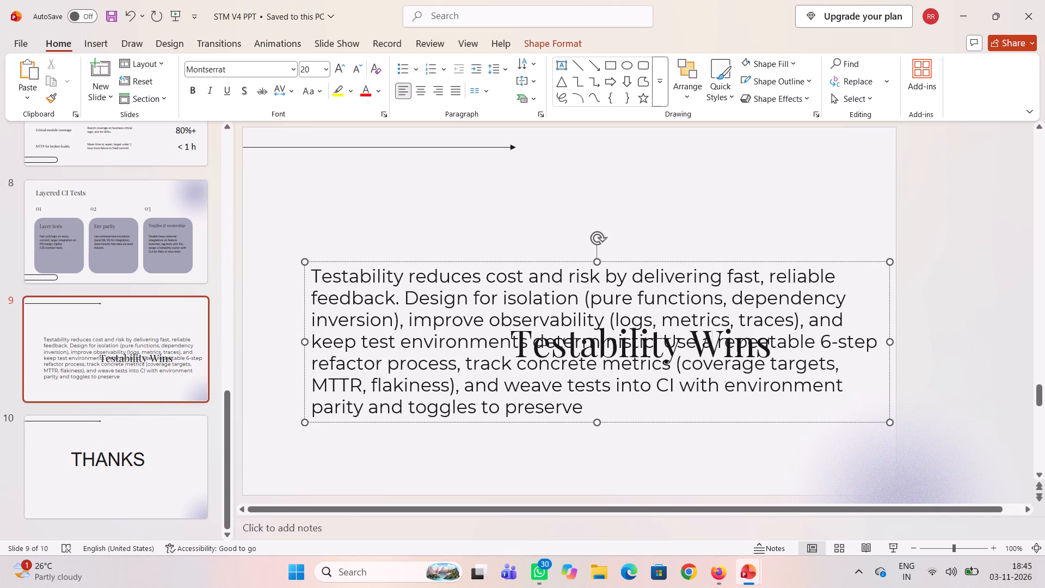
{"action": "key", "text": "BackSpace"}
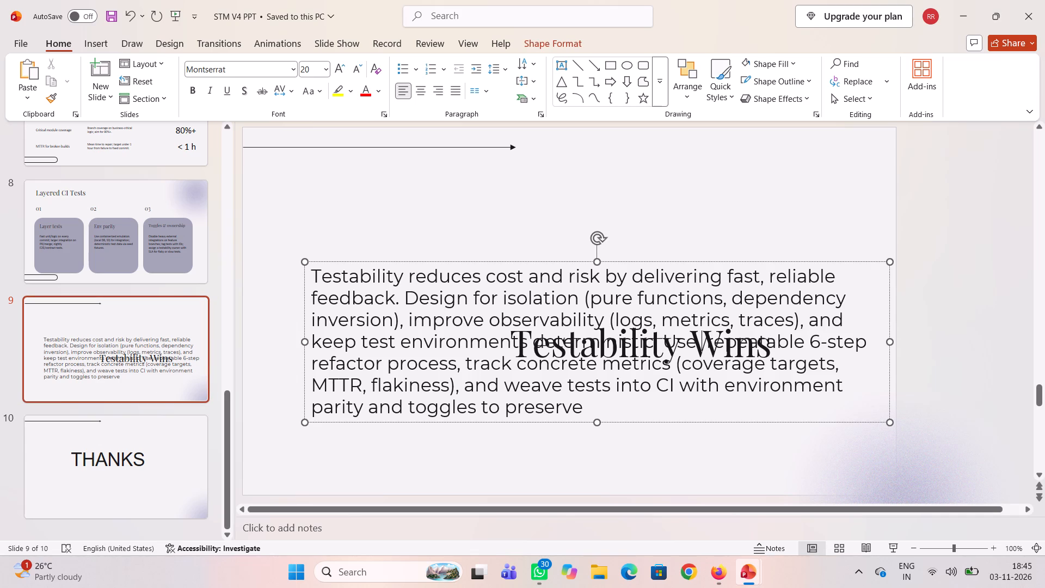
{"action": "key", "text": "ctrl+z"}
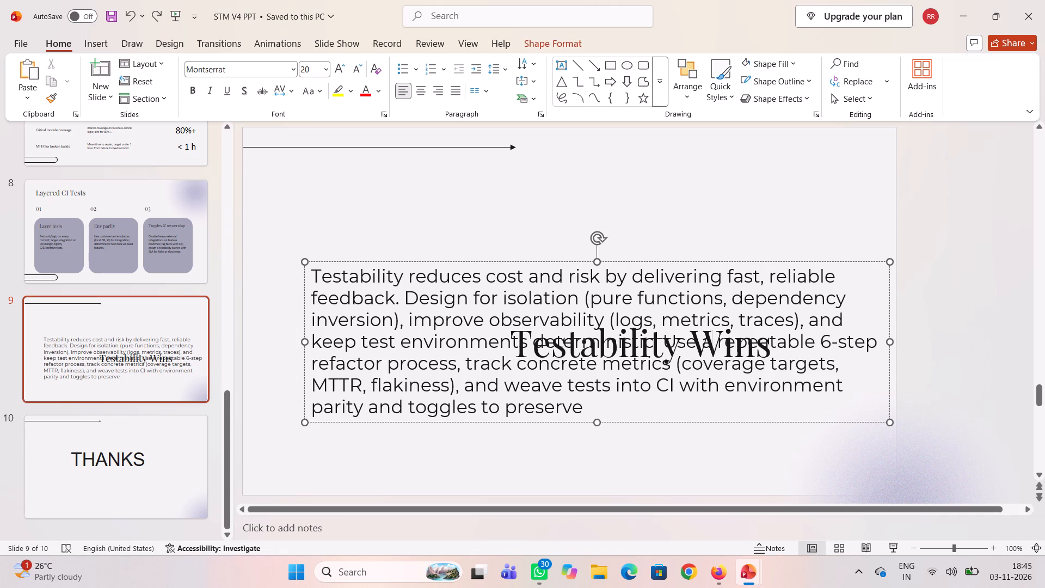
{"action": "left_click_drag", "start_coordinate": [600, 261], "coordinate": [588, 371]}
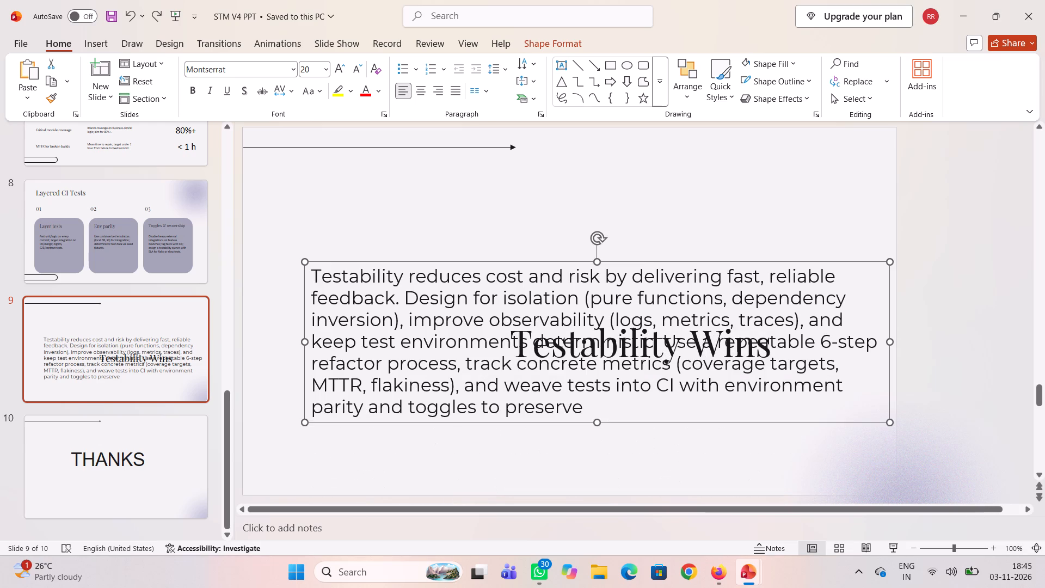
{"action": "left_click_drag", "start_coordinate": [596, 262], "coordinate": [593, 412]}
{"action": "left_click_drag", "start_coordinate": [597, 422], "coordinate": [580, 316]}
{"action": "left_click_drag", "start_coordinate": [889, 344], "coordinate": [854, 365]}
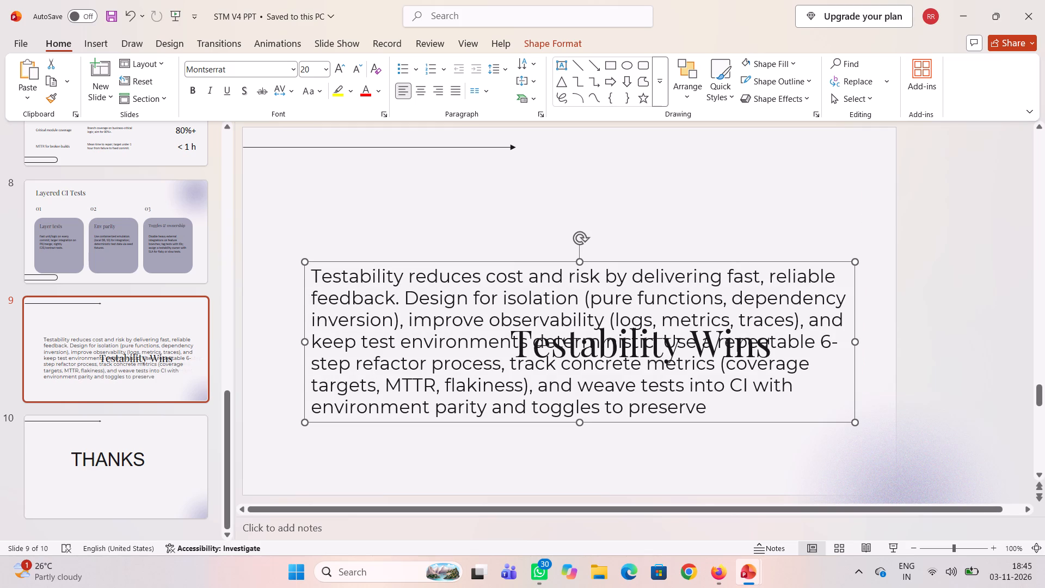
{"action": "left_click_drag", "start_coordinate": [784, 279], "coordinate": [761, 299]}
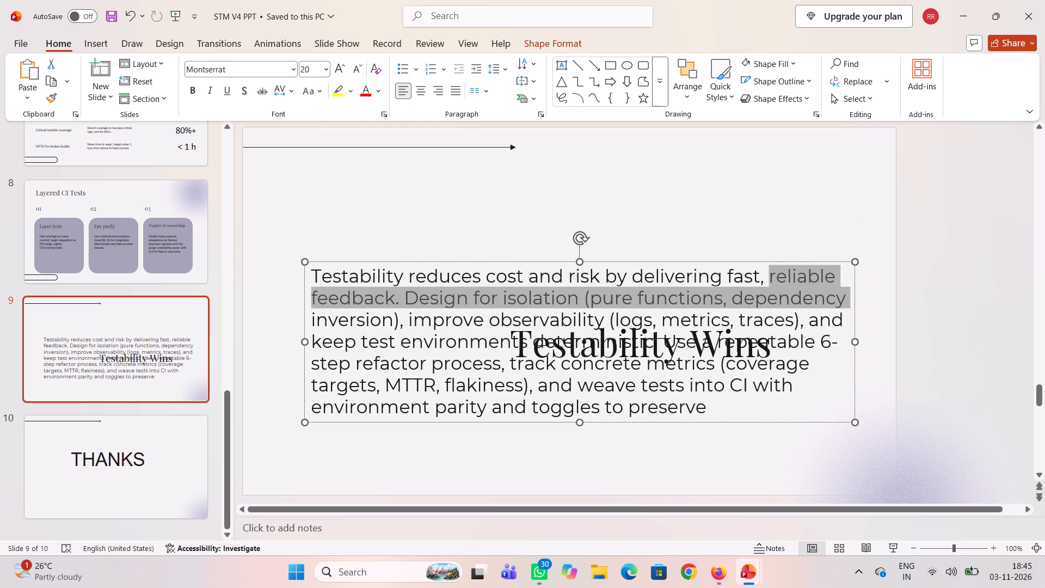
{"action": "left_click_drag", "start_coordinate": [625, 262], "coordinate": [594, 193]}
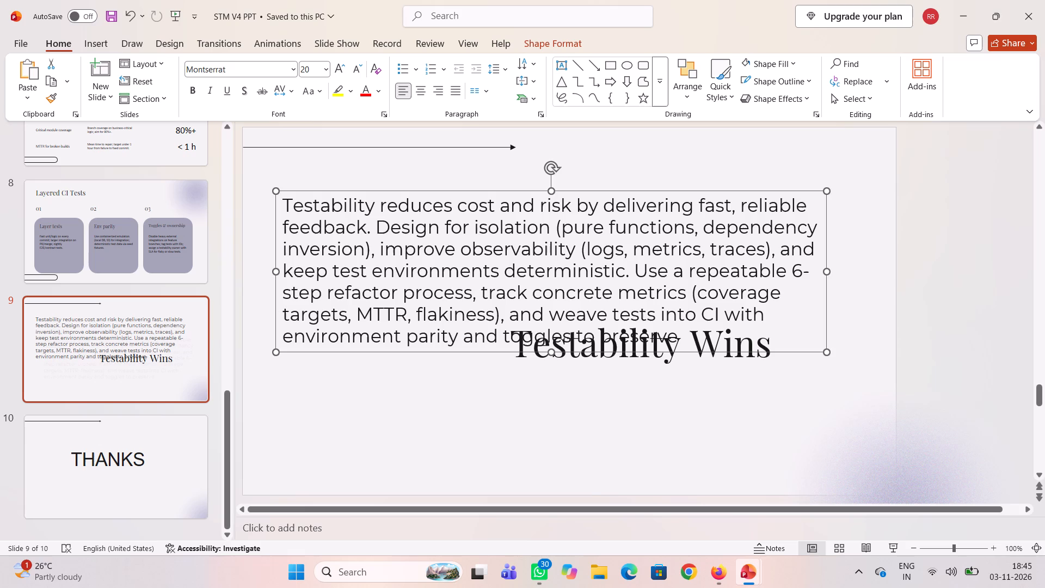
{"action": "left_click", "coordinate": [670, 362]}
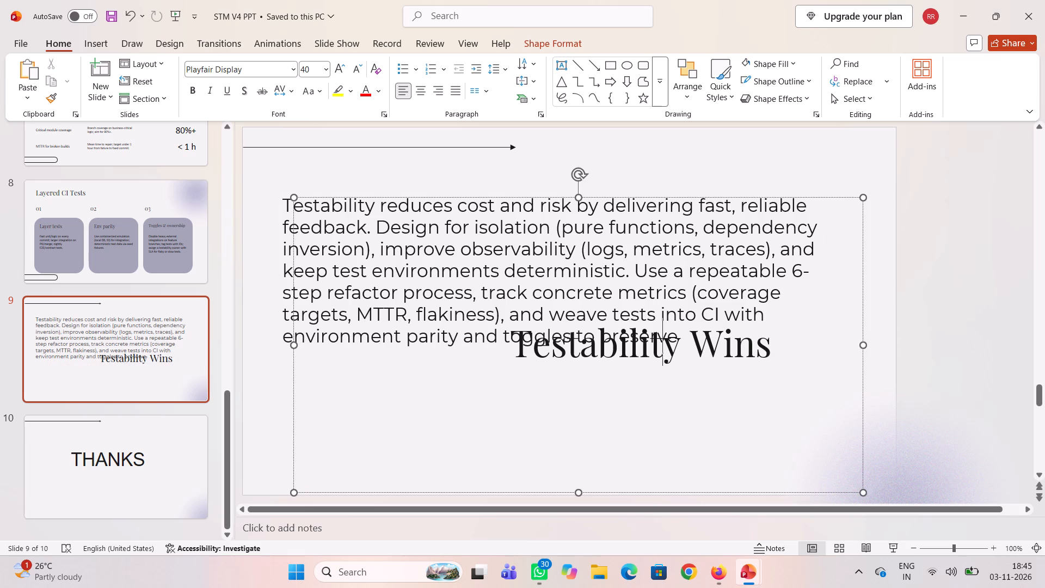
{"action": "left_click_drag", "start_coordinate": [773, 351], "coordinate": [684, 311]}
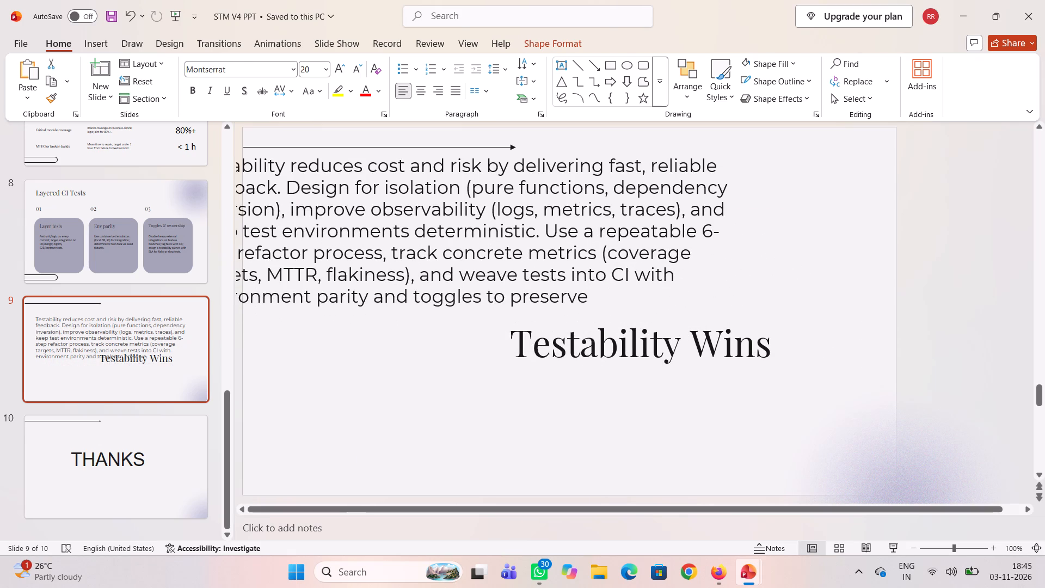
{"action": "left_click_drag", "start_coordinate": [684, 311], "coordinate": [748, 287]}
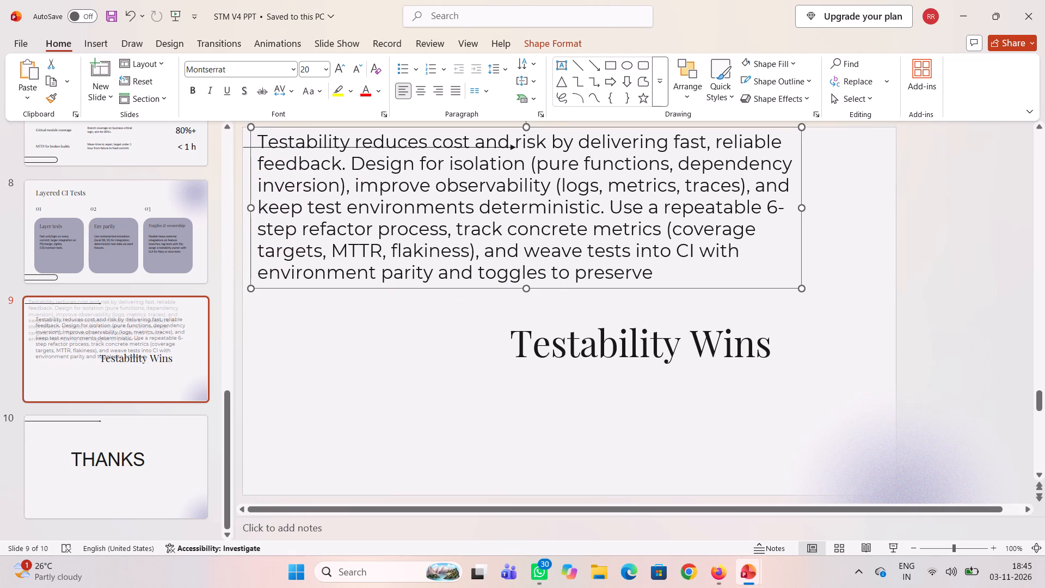
Clear the Testability Wins heading text, reshape its placeholder into a short box along the slide's upper edge, and paste the heading back.
{"action": "left_click_drag", "start_coordinate": [770, 346], "coordinate": [598, 350]}
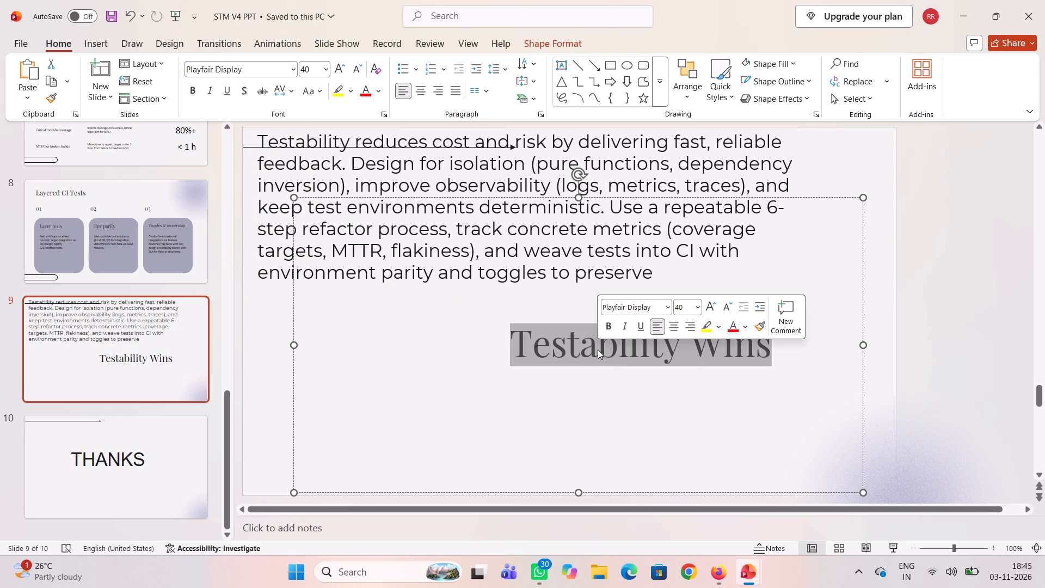
{"action": "key", "text": "ctrl+c"}
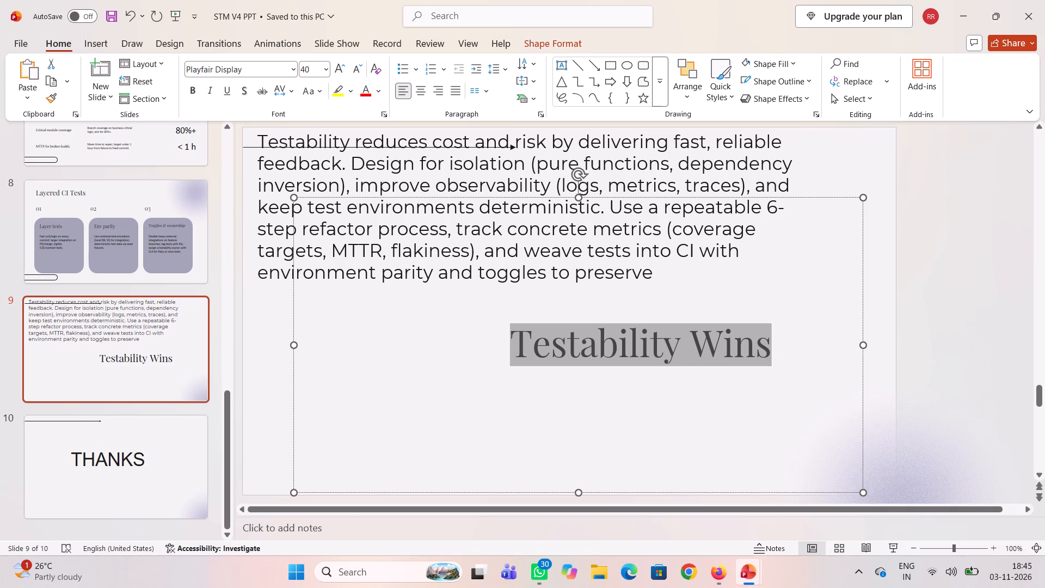
{"action": "key", "text": "BackSpace"}
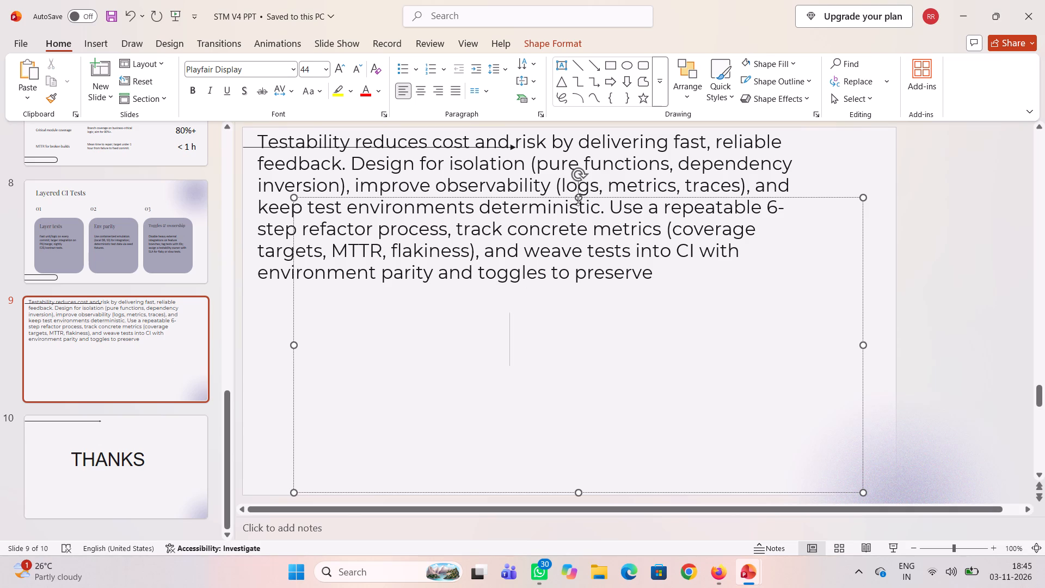
{"action": "left_click_drag", "start_coordinate": [578, 199], "coordinate": [571, 133]}
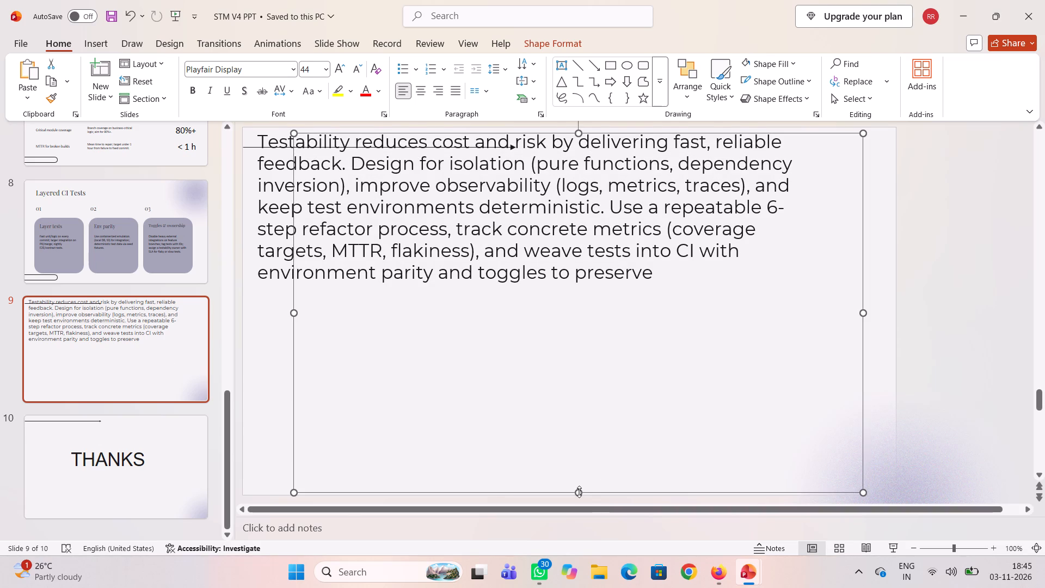
{"action": "left_click_drag", "start_coordinate": [577, 492], "coordinate": [562, 212]}
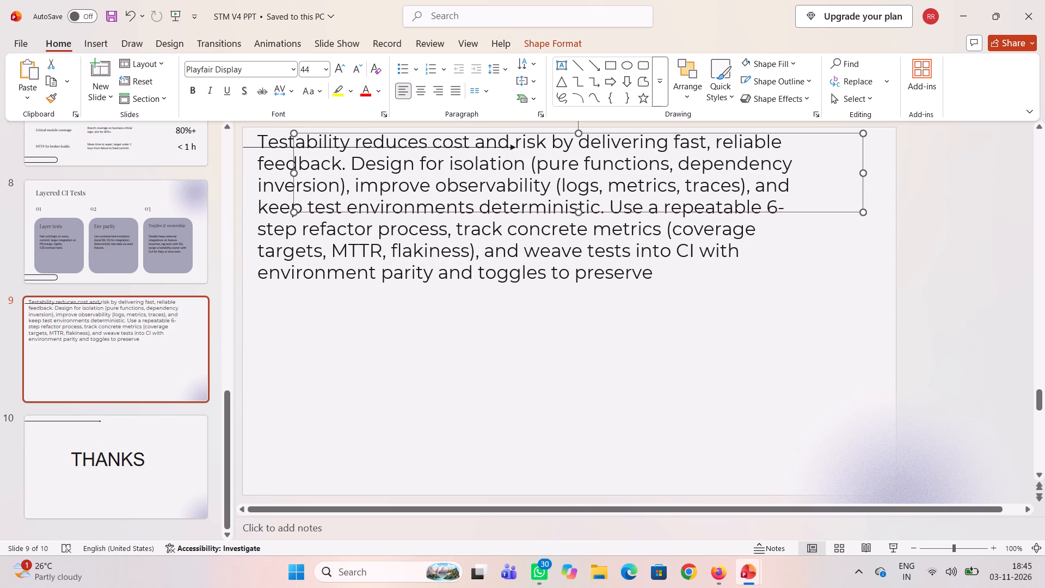
{"action": "key", "text": "ctrl+v"}
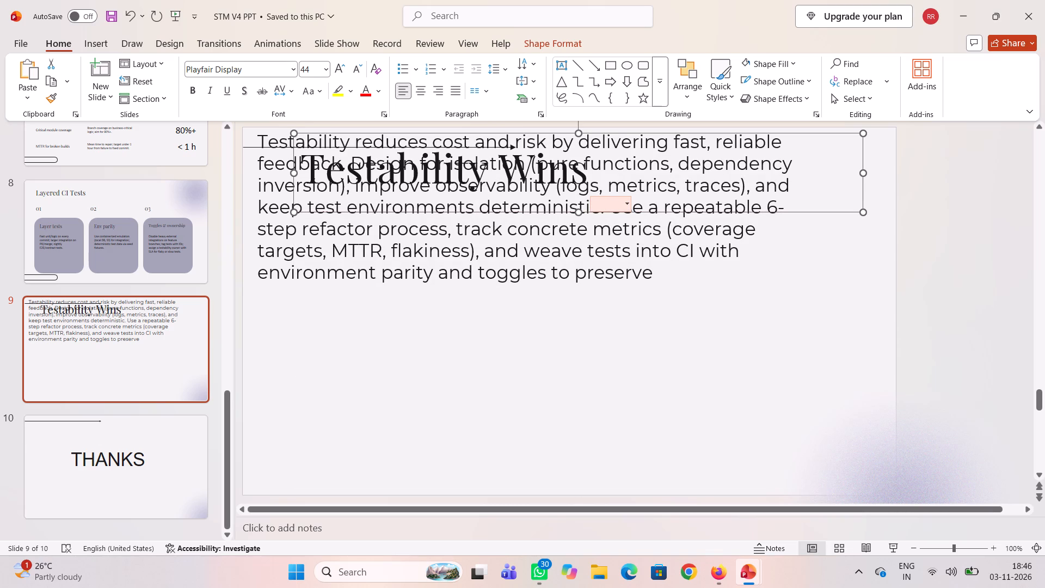
Move the body paragraph down below the Testability Wins heading, to the middle of the slide.
{"action": "left_click_drag", "start_coordinate": [643, 287], "coordinate": [680, 419]}
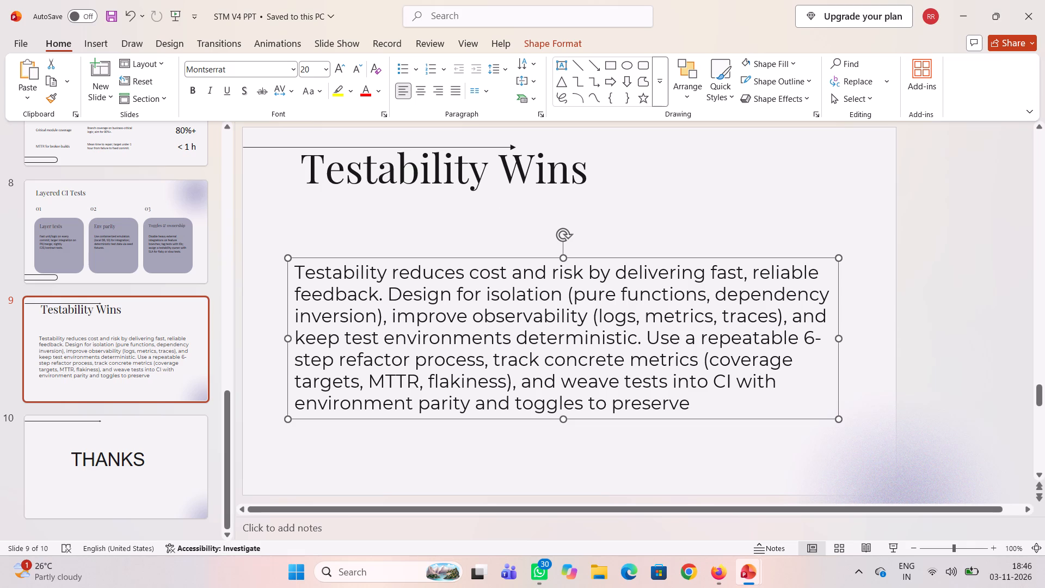
Resize the Testability Wins heading box so the title sits below the arrow line and above the body paragraph.
{"action": "left_click", "coordinate": [504, 201]}
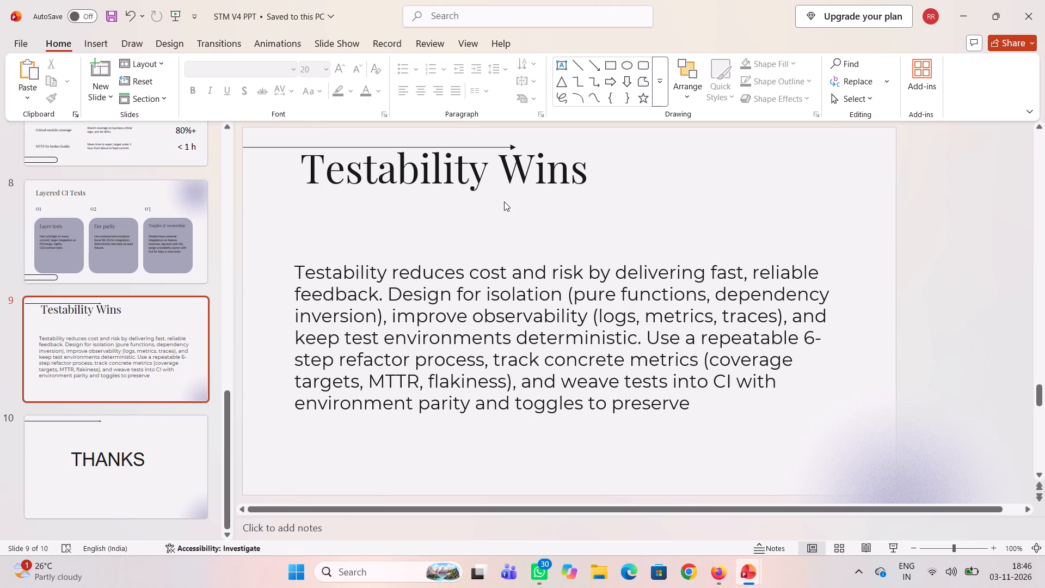
{"action": "left_click_drag", "start_coordinate": [503, 197], "coordinate": [532, 204]}
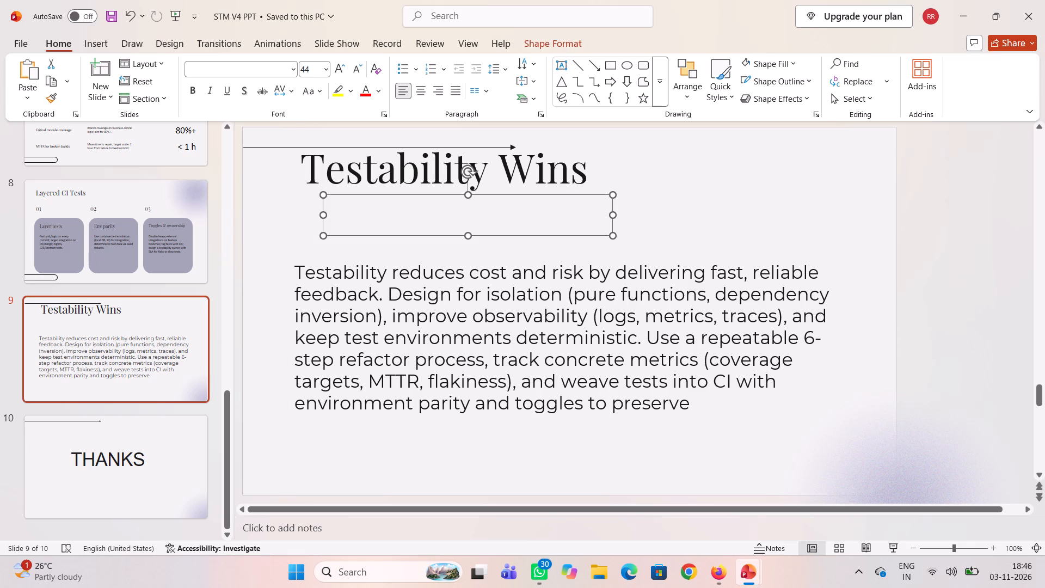
{"action": "left_click", "coordinate": [462, 163]}
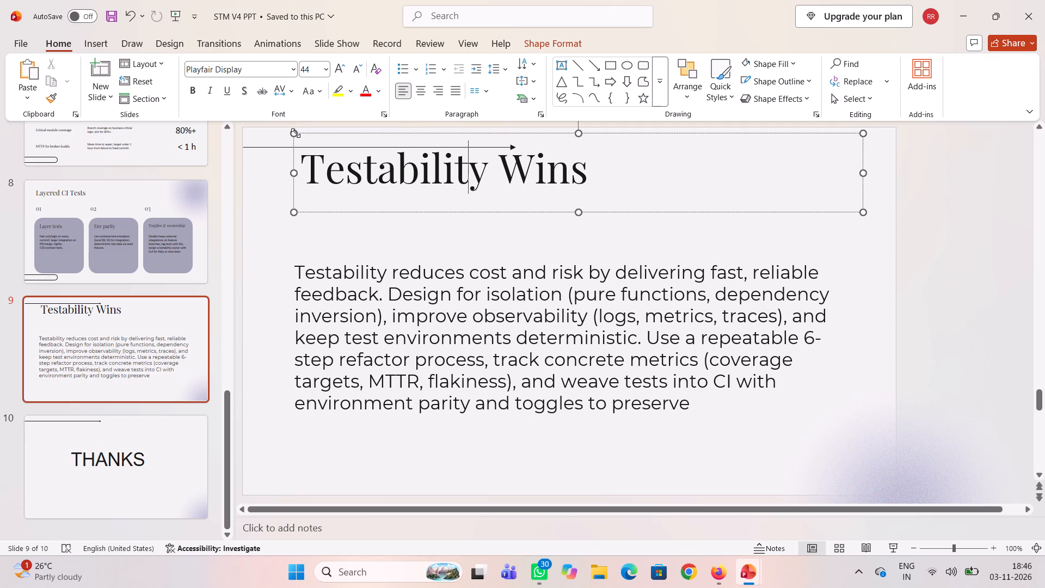
{"action": "left_click_drag", "start_coordinate": [296, 133], "coordinate": [337, 167]}
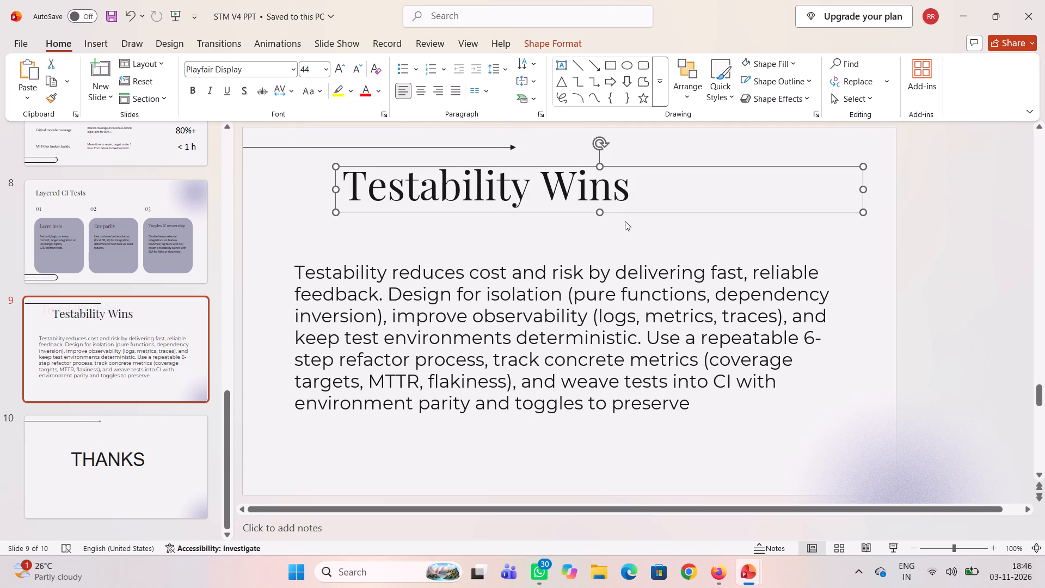
{"action": "left_click_drag", "start_coordinate": [598, 209], "coordinate": [603, 234]}
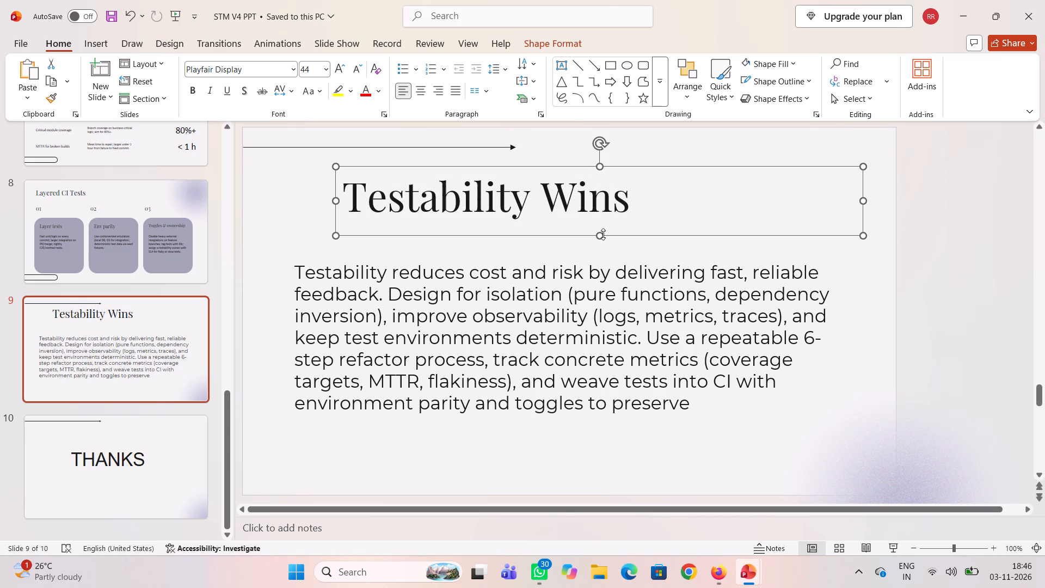
Delete the THANKS slide at the end of the presentation.
{"action": "left_click", "coordinate": [152, 500]}
{"action": "key", "text": "Delete"}
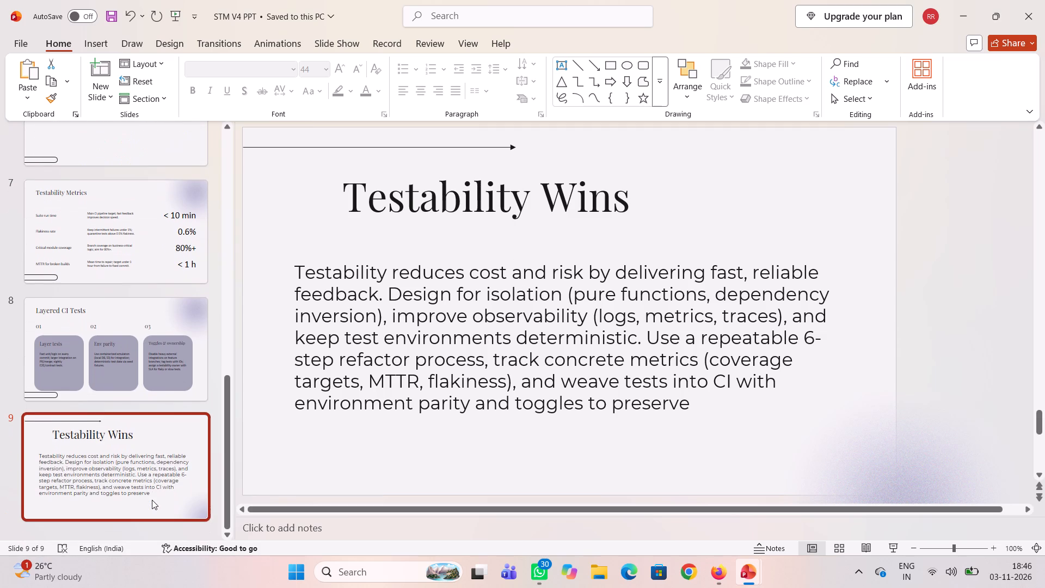
Review the STM presentation's slides from the closing Testability Wins slide back to the college title slide.
{"action": "scroll", "coordinate": [152, 500], "scroll_direction": "up", "scroll_amount": 1}
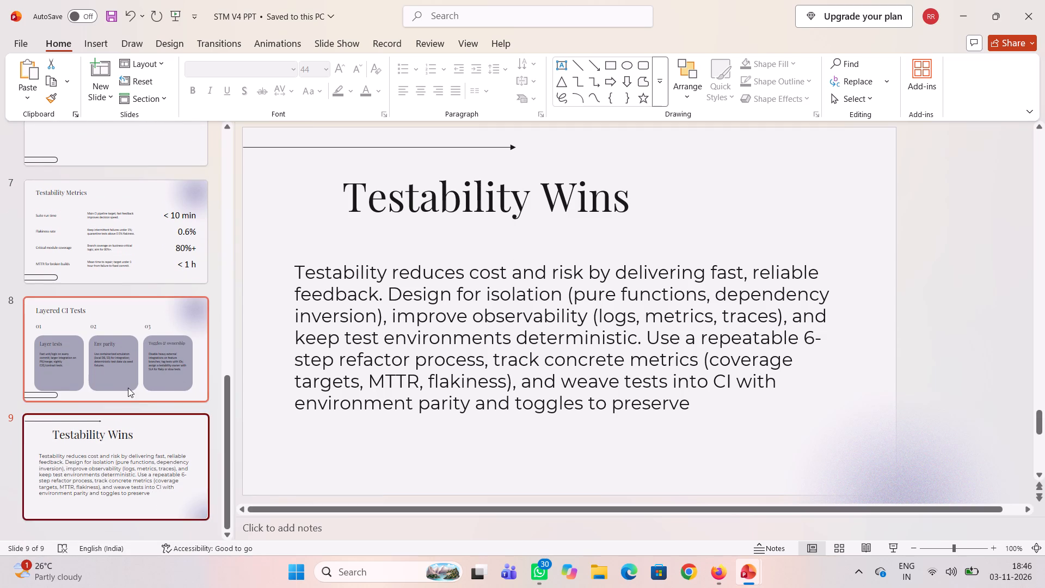
{"action": "left_click", "coordinate": [128, 388]}
{"action": "left_click", "coordinate": [142, 257]}
{"action": "scroll", "coordinate": [142, 257], "scroll_direction": "up", "scroll_amount": 1}
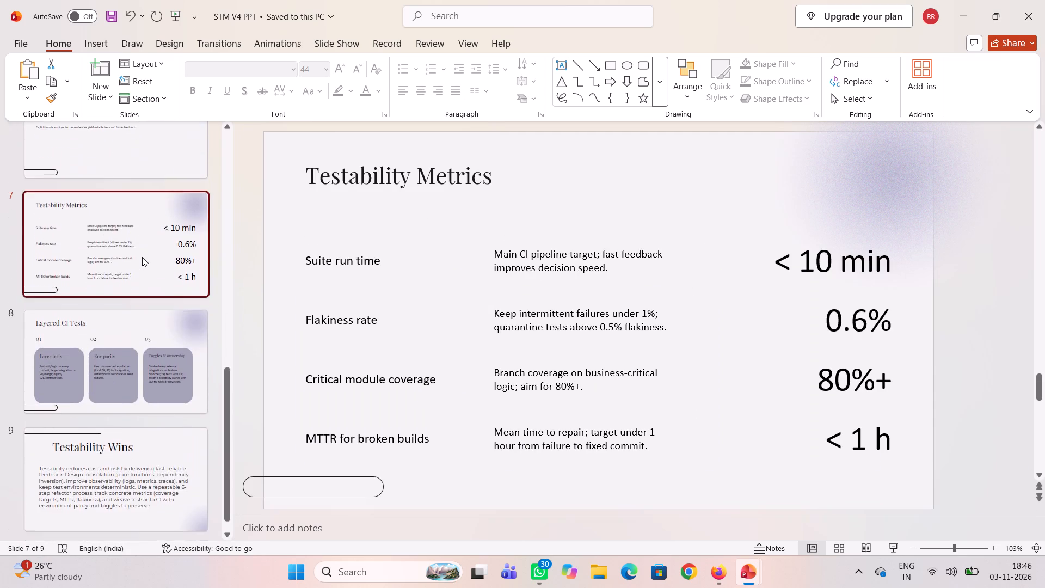
{"action": "scroll", "coordinate": [142, 257], "scroll_direction": "up", "scroll_amount": 3}
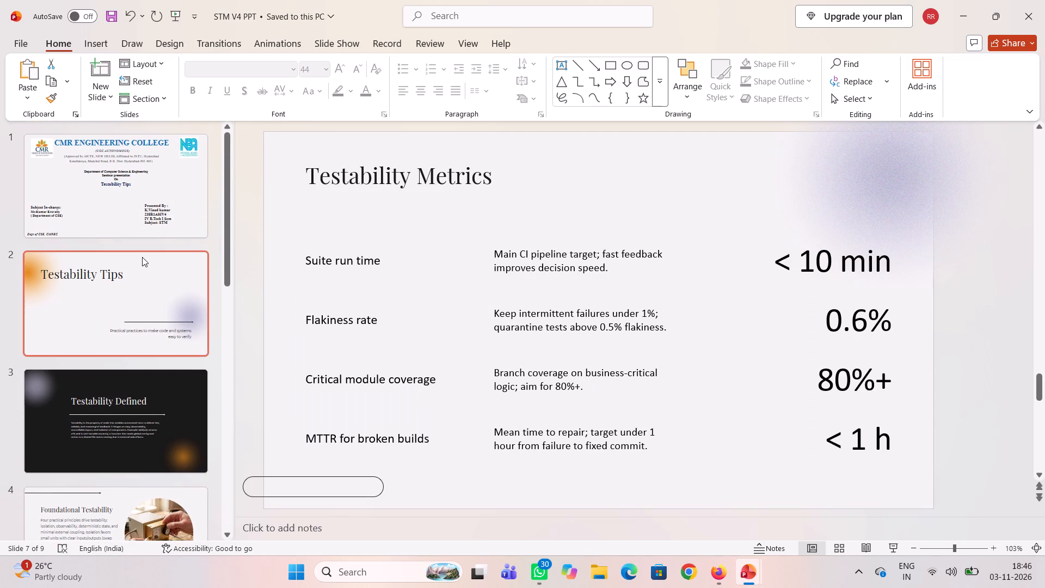
{"action": "scroll", "coordinate": [142, 257], "scroll_direction": "up", "scroll_amount": 2}
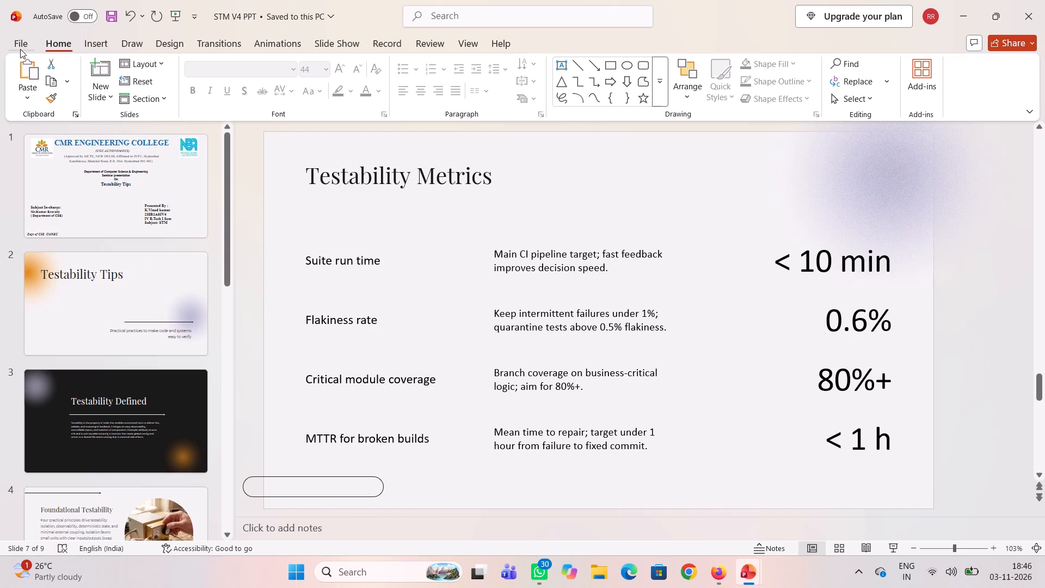
Save the presentation as STM V4 PPT in the Downloads folder on this PC and close it.
{"action": "left_click", "coordinate": [20, 49]}
{"action": "left_click", "coordinate": [58, 257]}
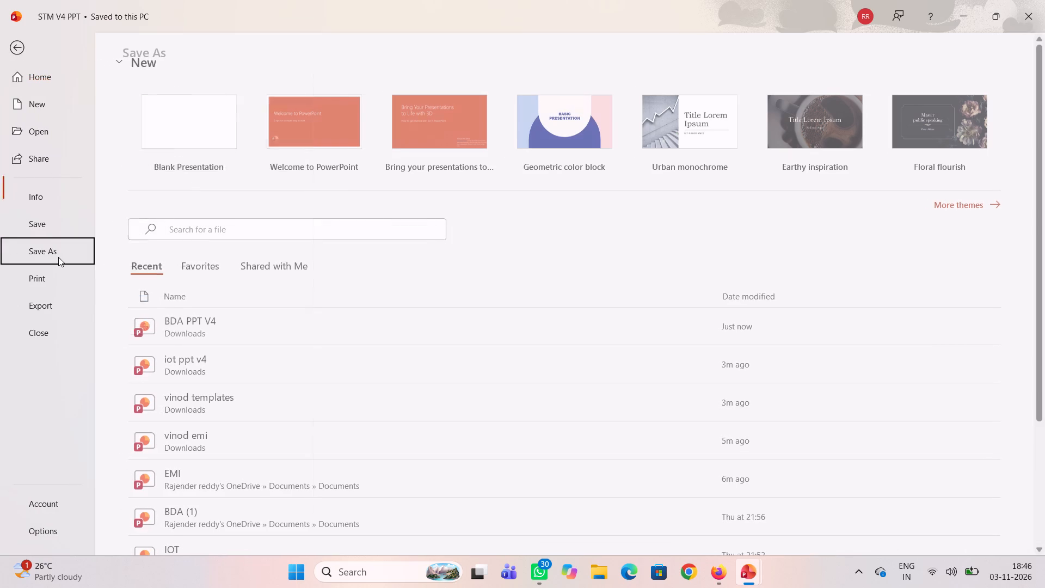
{"action": "left_click", "coordinate": [207, 297]}
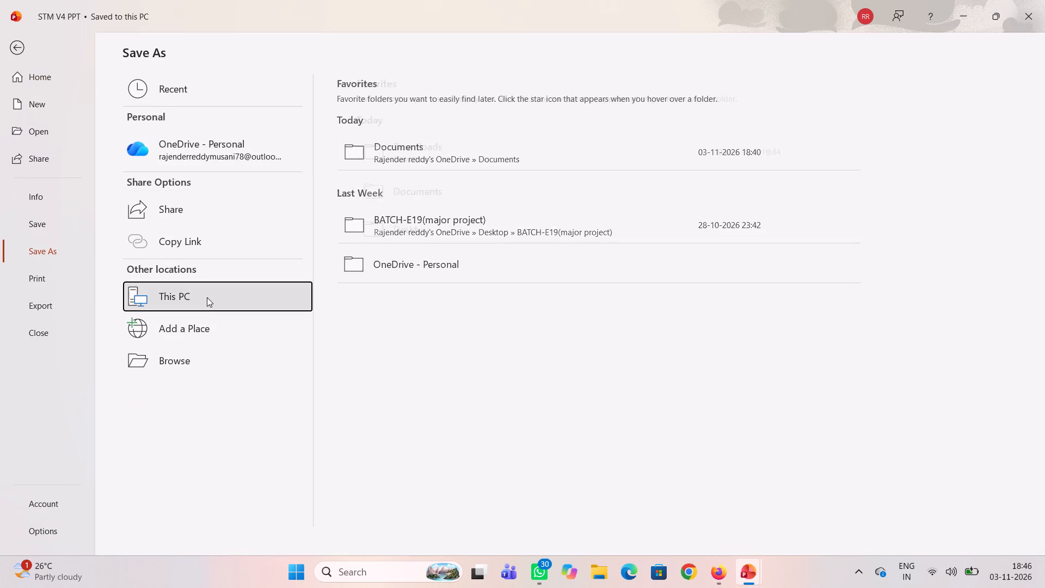
{"action": "left_click", "coordinate": [373, 164]}
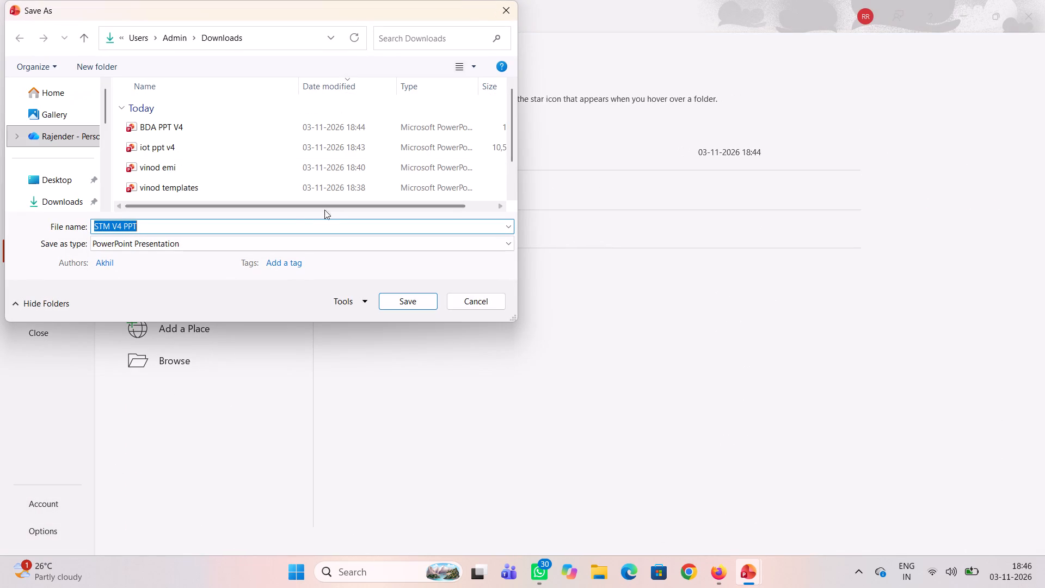
{"action": "key", "text": "Return"}
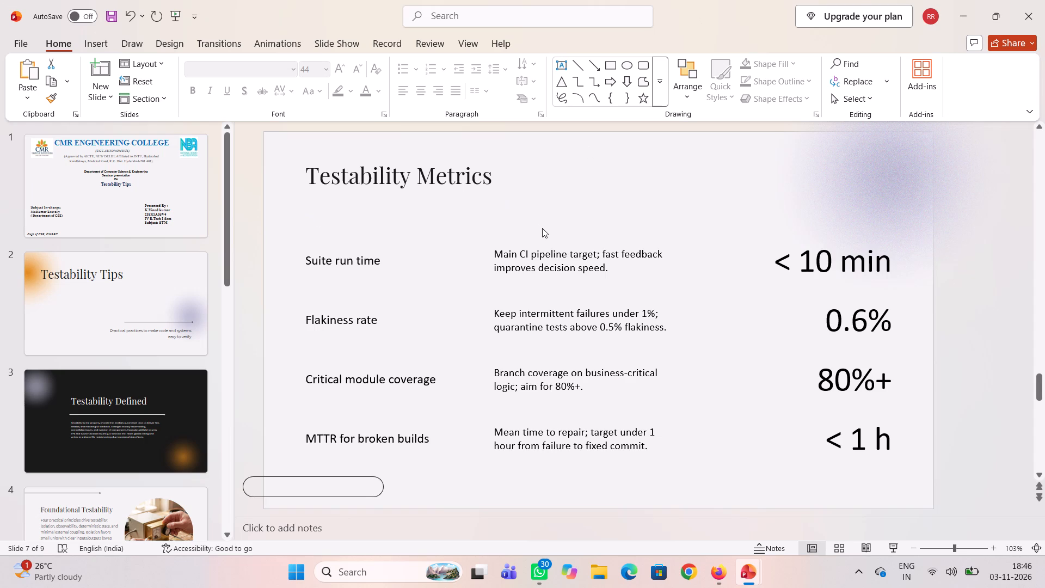
{"action": "left_click", "coordinate": [1020, 10]}
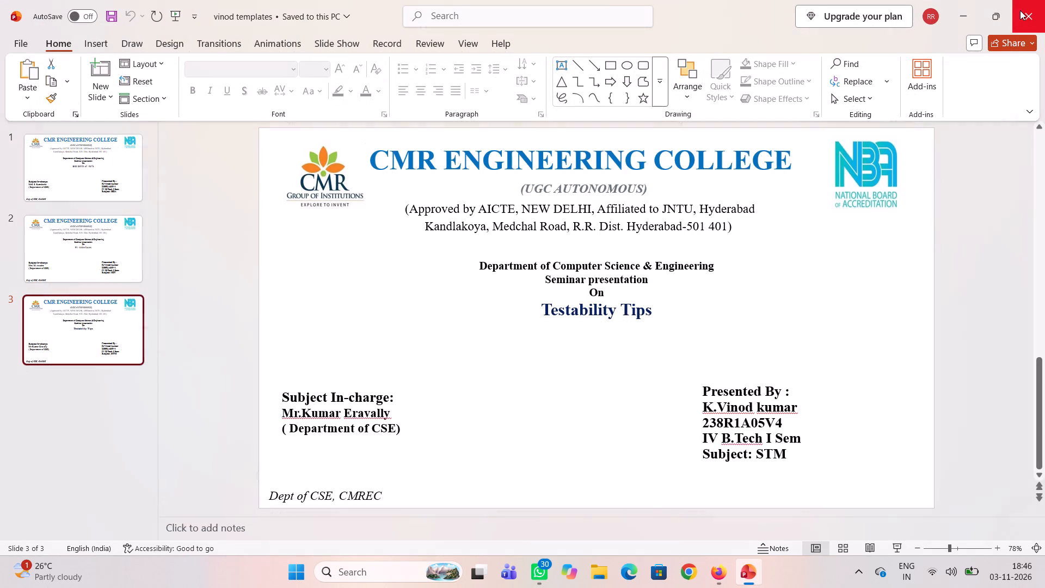